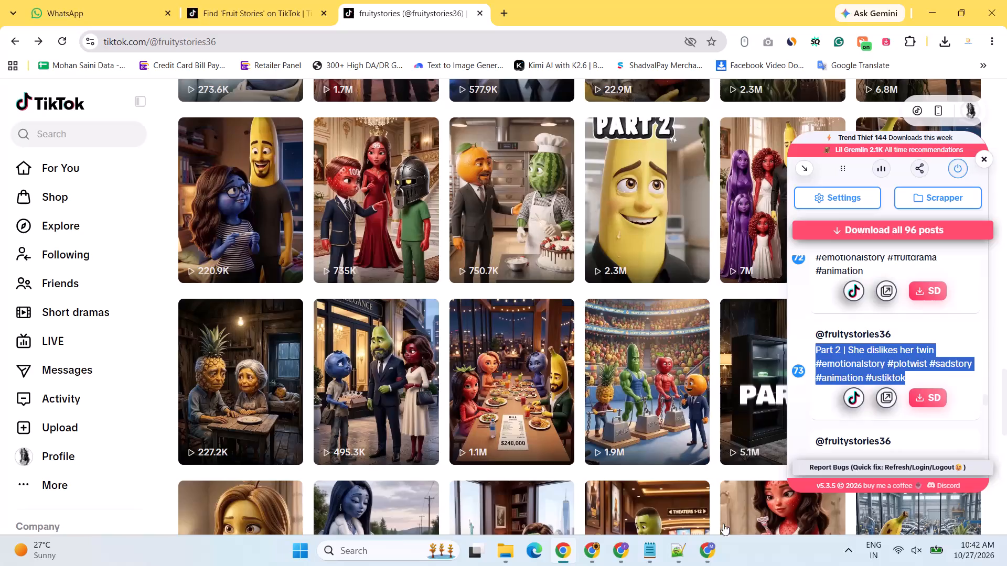
Check the next undescribed reel's file name in Meta Business Suite and select its matching "Strawberrina took his esssence" caption in the TikTok post list.
left_click(714, 553)
scroll(285, 408, "down", 2)
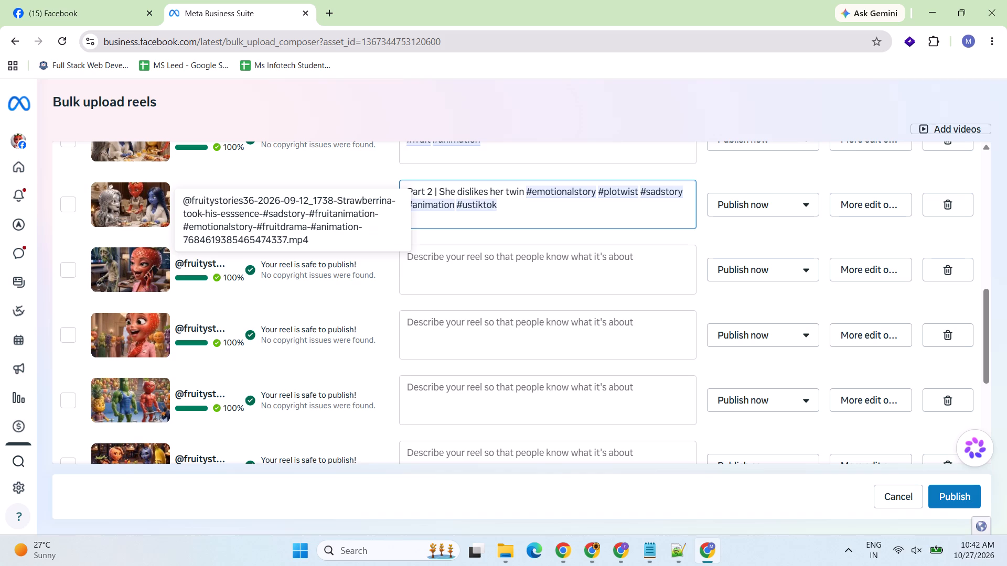
left_click(326, 271)
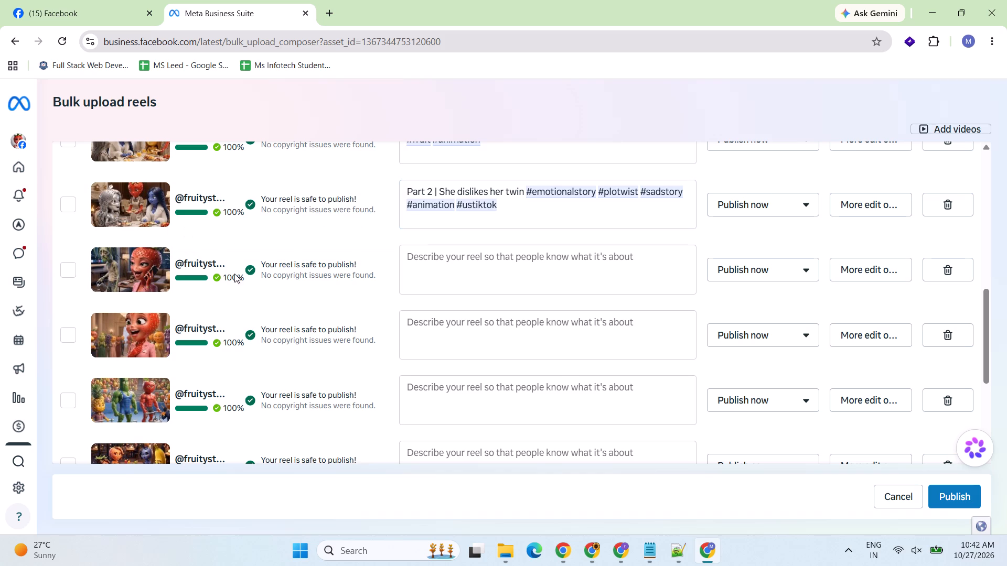
left_click(207, 264)
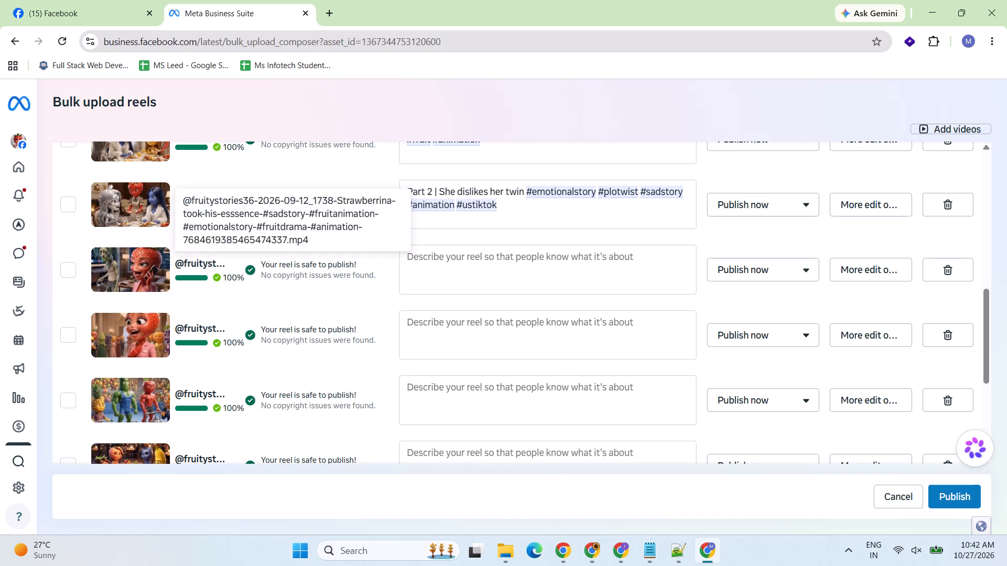
left_click(565, 557)
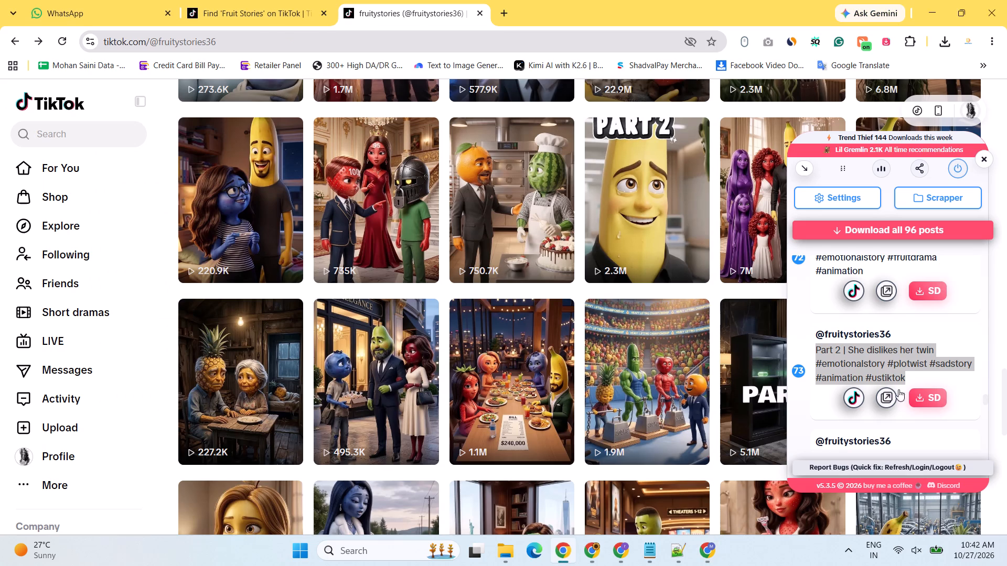
scroll(903, 340, "up", 1)
triple_click(876, 294)
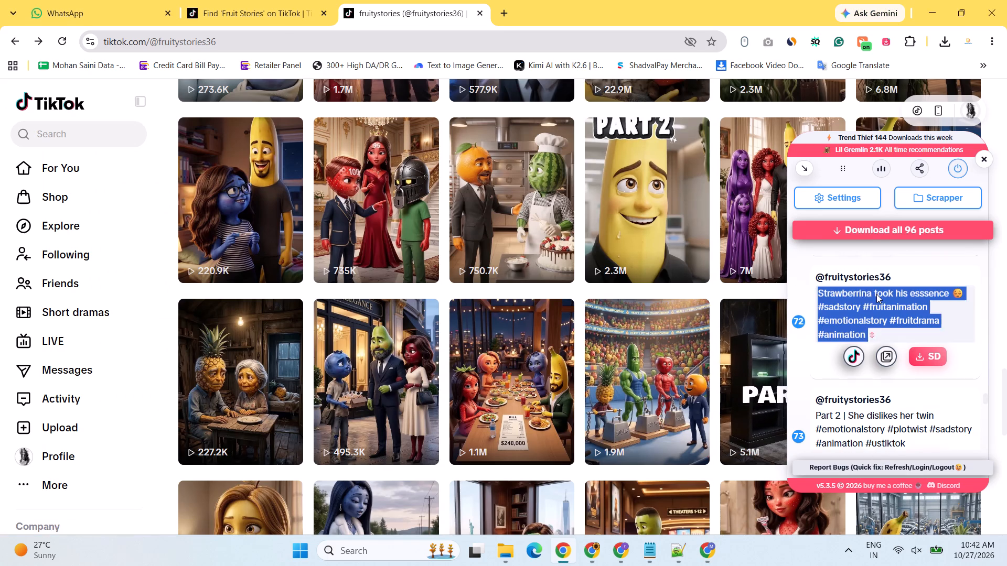
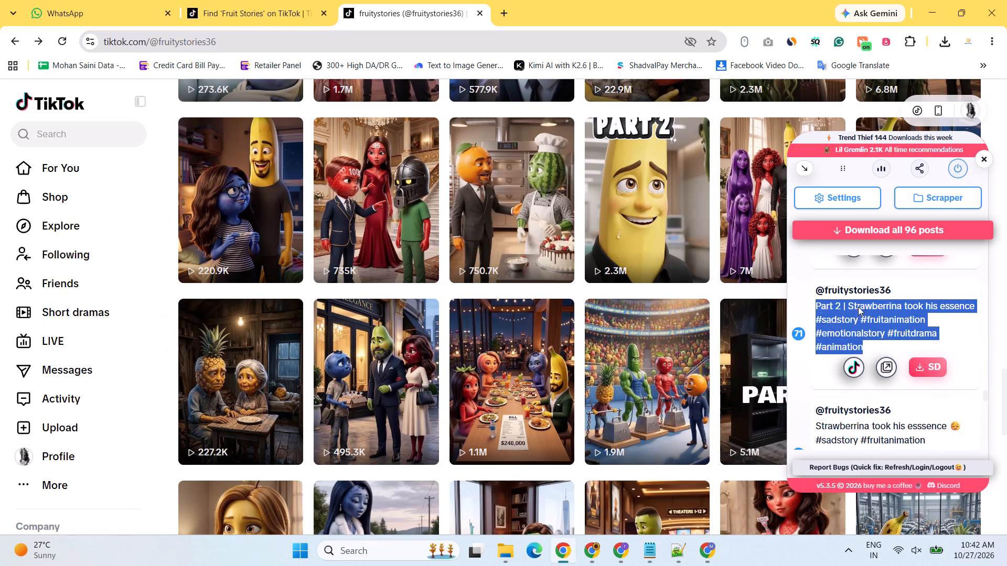
Copy the selected "Part 2 | Strawberrina took his essence" caption with its hashtags into the next empty reel description in Meta Business Suite.
left_click(790, 324)
left_click(715, 553)
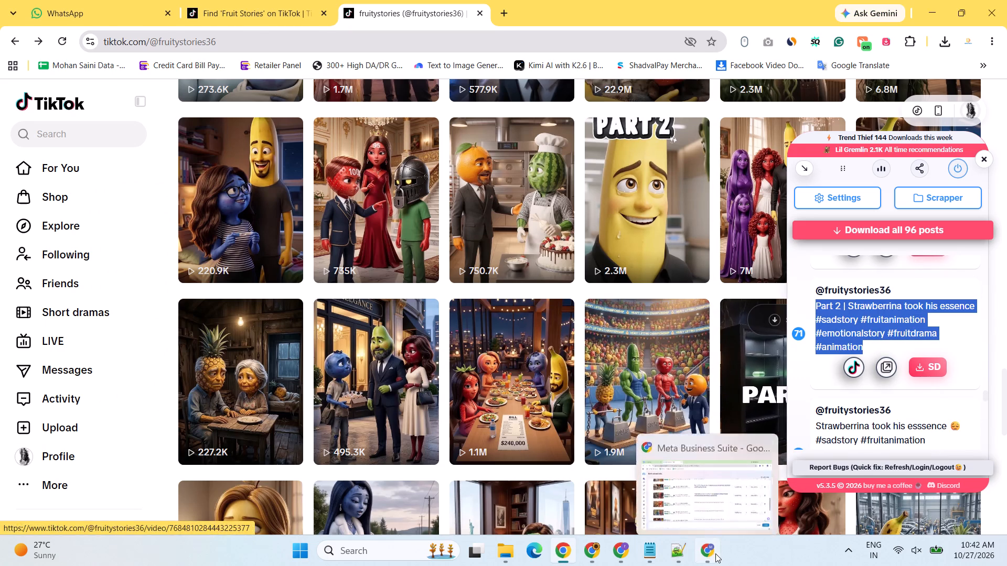
left_click(500, 332)
key("ctrl+v")
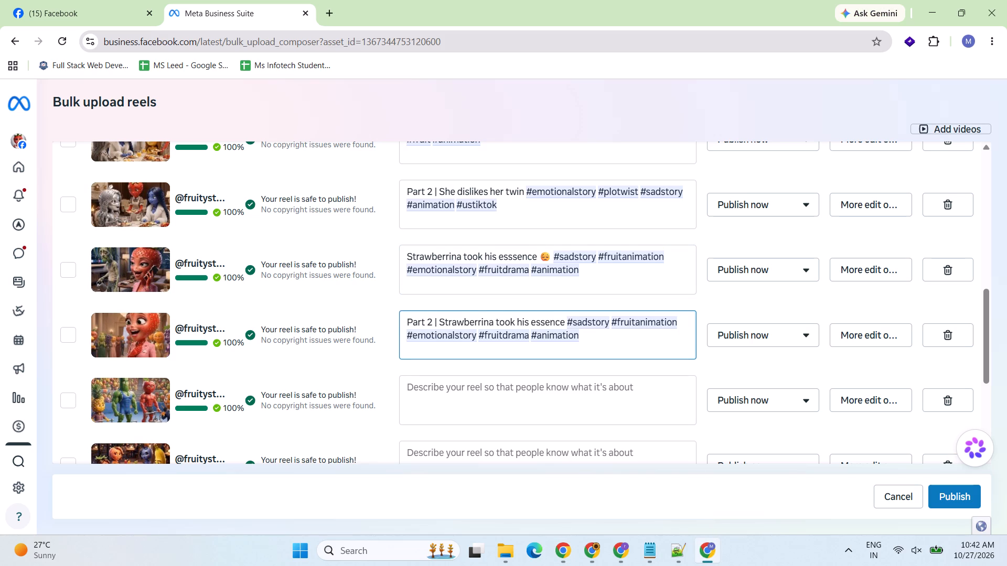
Check the next undescribed reel's file name and copy TikTok post 70's "Pina Became a Millionaire" caption with hashtags into its description in Meta Business Suite.
scroll(504, 331, "down", 1)
left_click(247, 320)
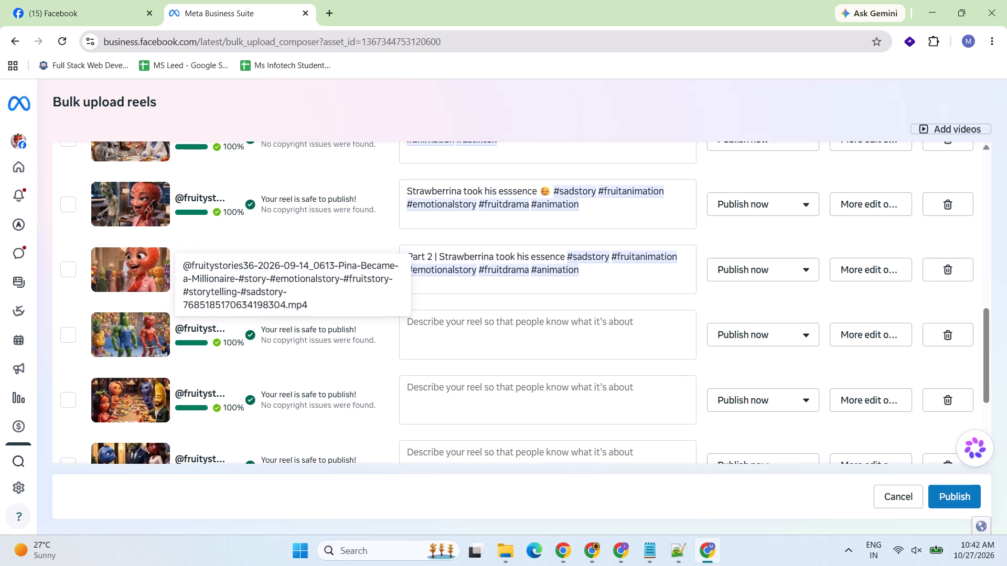
left_click(560, 560)
scroll(875, 314, "up", 2)
triple_click(855, 335)
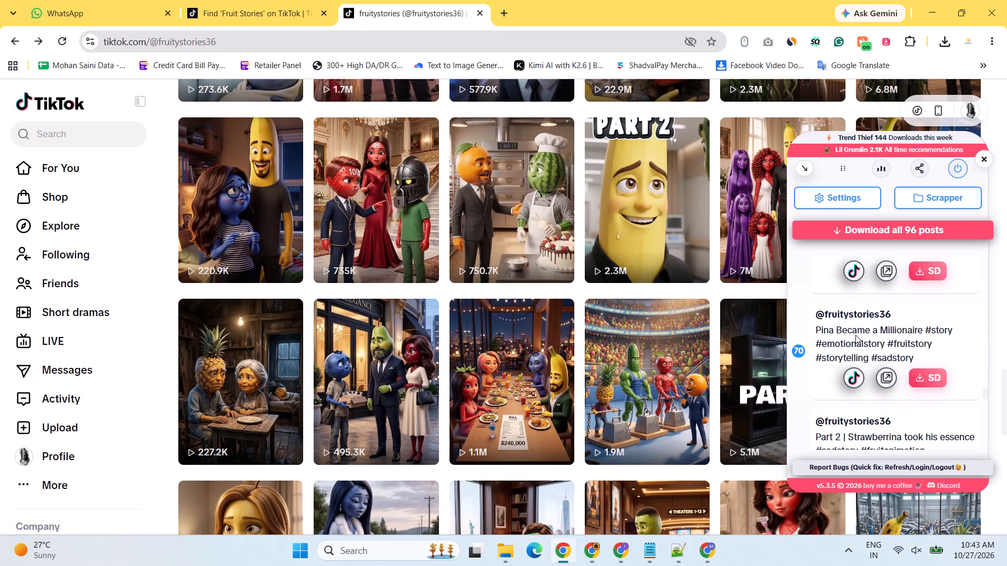
right_click(850, 333)
left_click(768, 348)
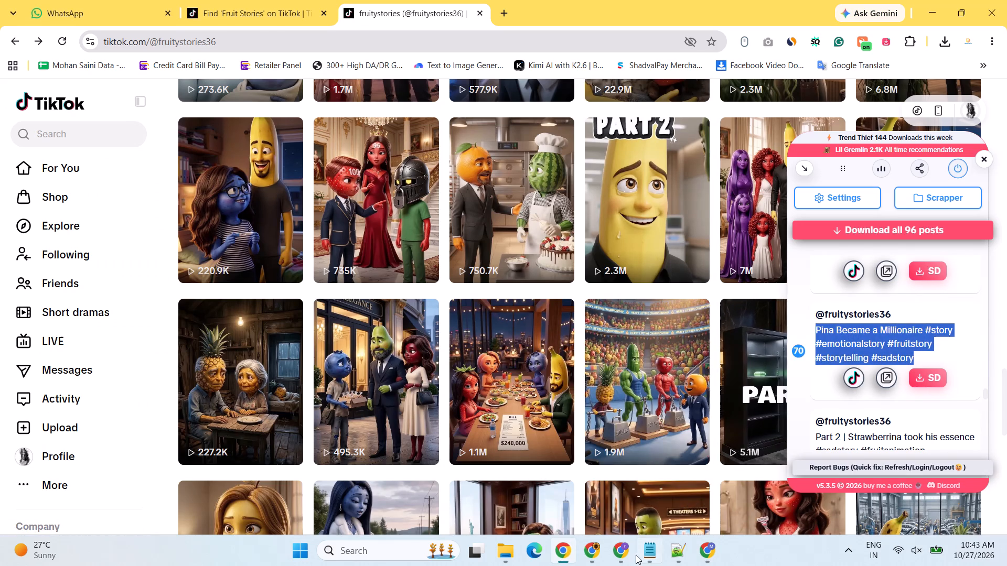
left_click(704, 548)
left_click(487, 334)
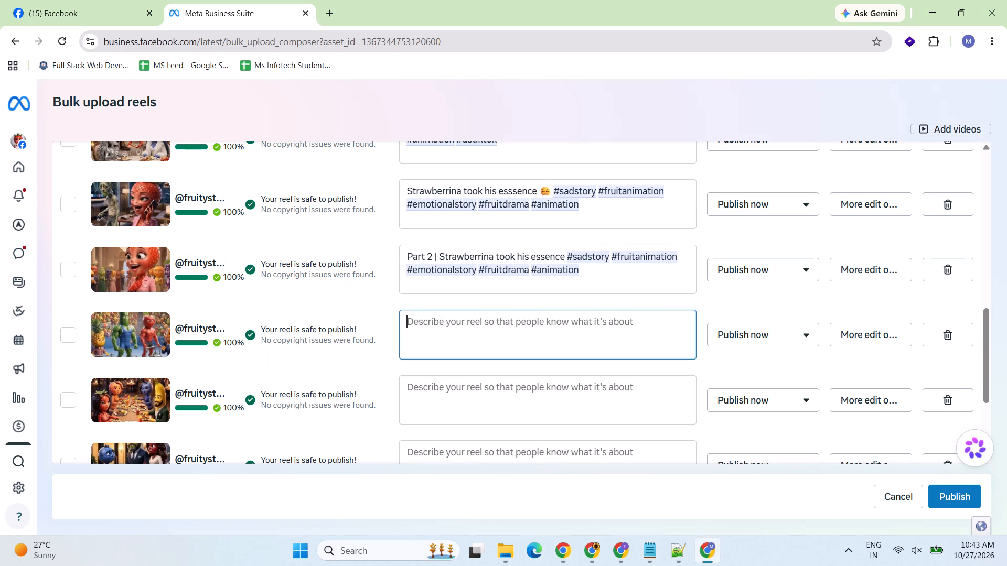
key("ctrl+v")
Check the next undescribed reel's file name, copy the matching "Should they split the bill equally ?" caption from TikTok, and return to Meta Business Suite.
left_click(558, 551)
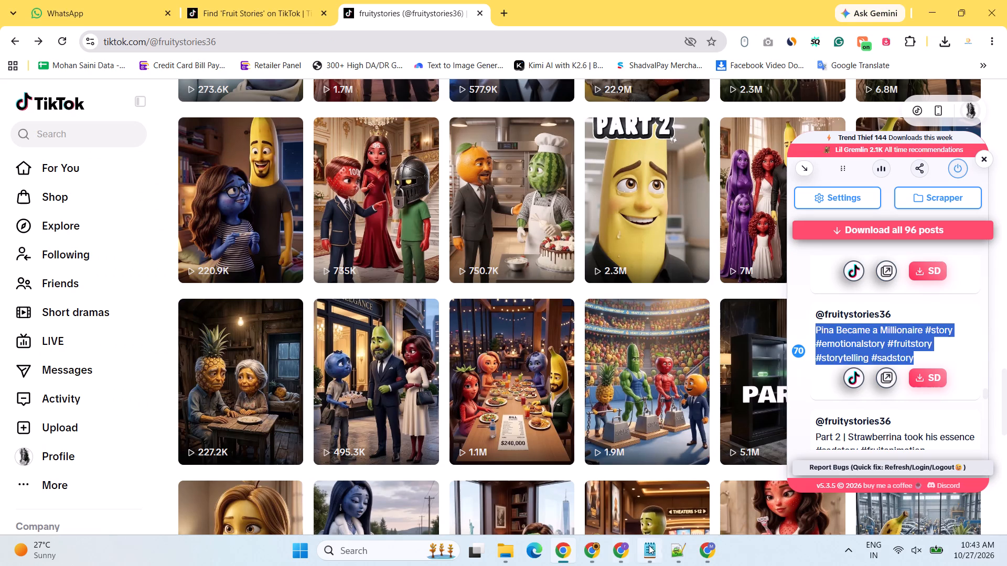
left_click(716, 548)
scroll(295, 343, "down", 1)
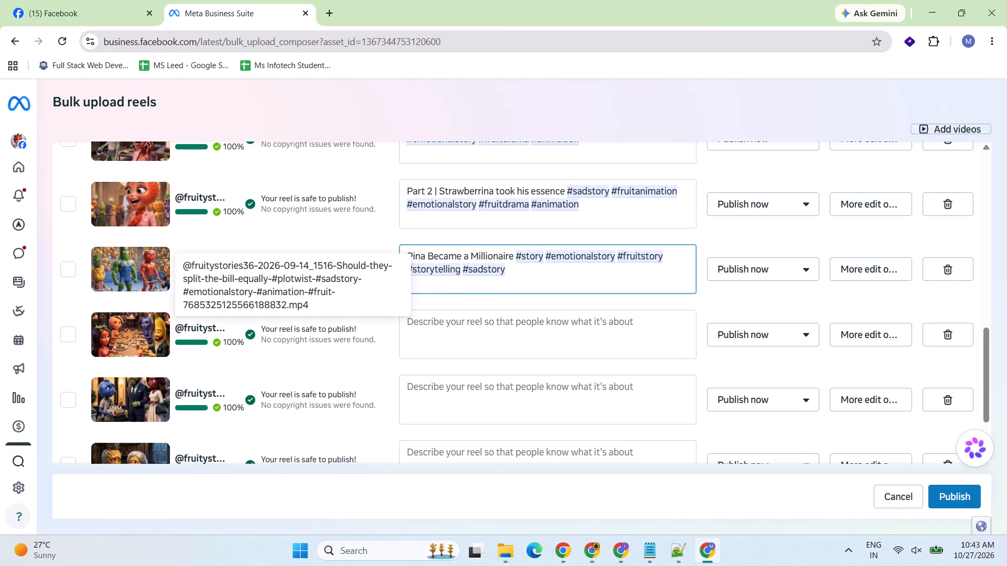
left_click(563, 558)
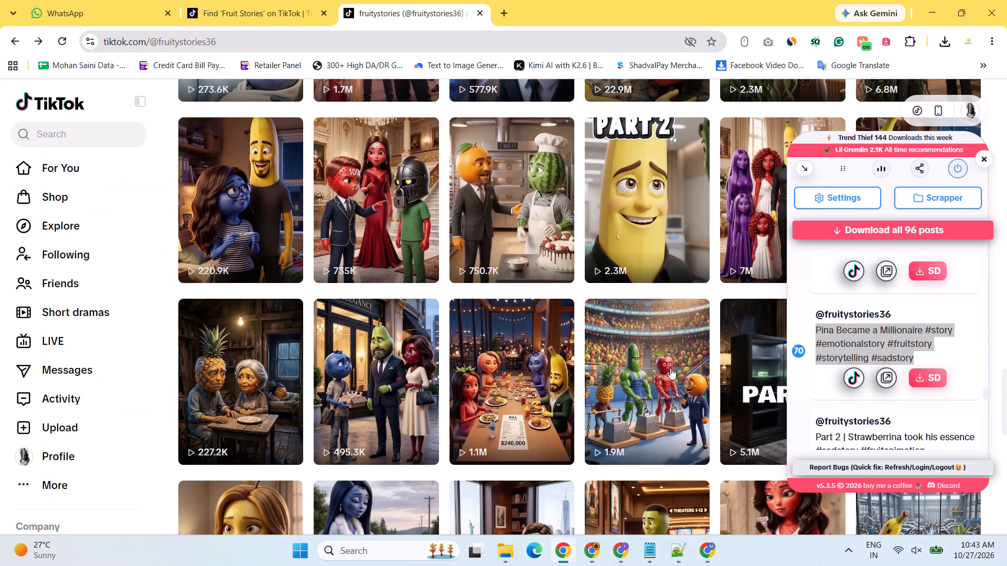
scroll(879, 341, "up", 1)
triple_click(864, 302)
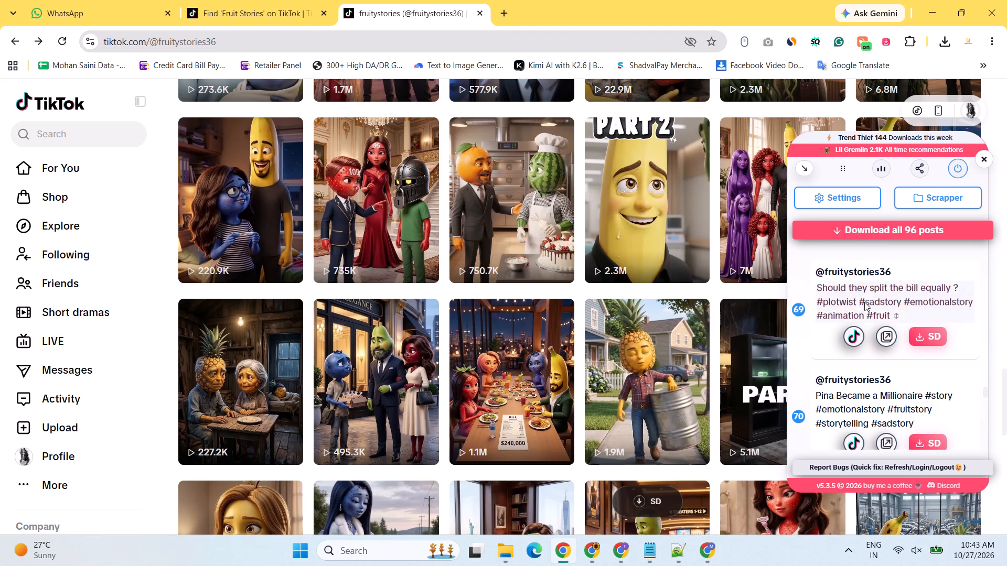
right_click(854, 292)
left_click(831, 308)
left_click(710, 558)
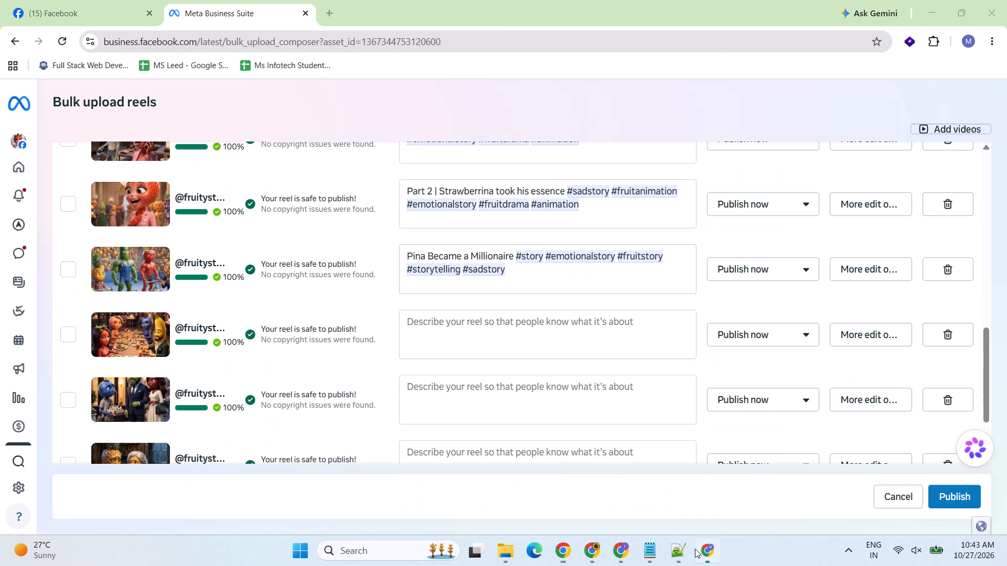
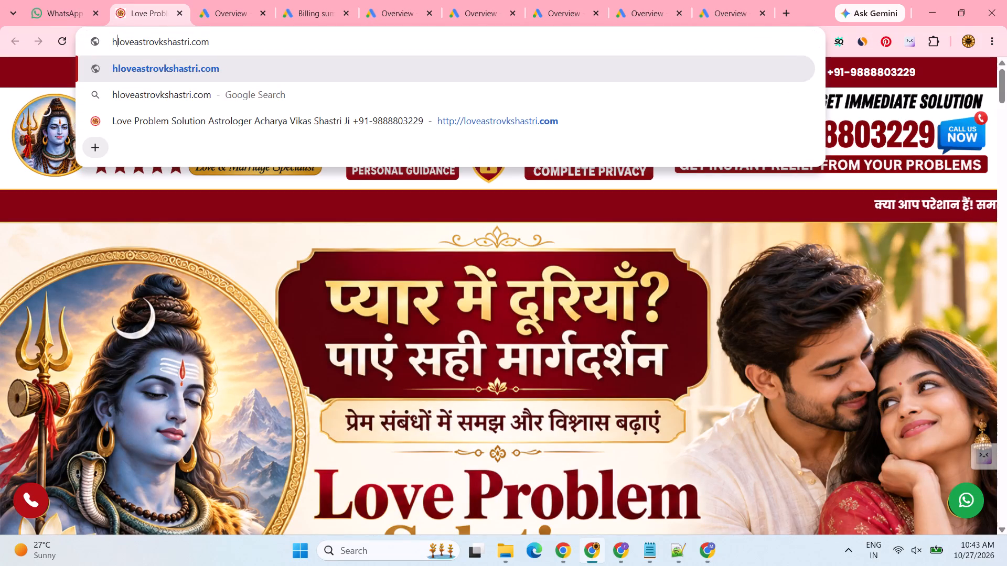
type("tps://")
key("Return")
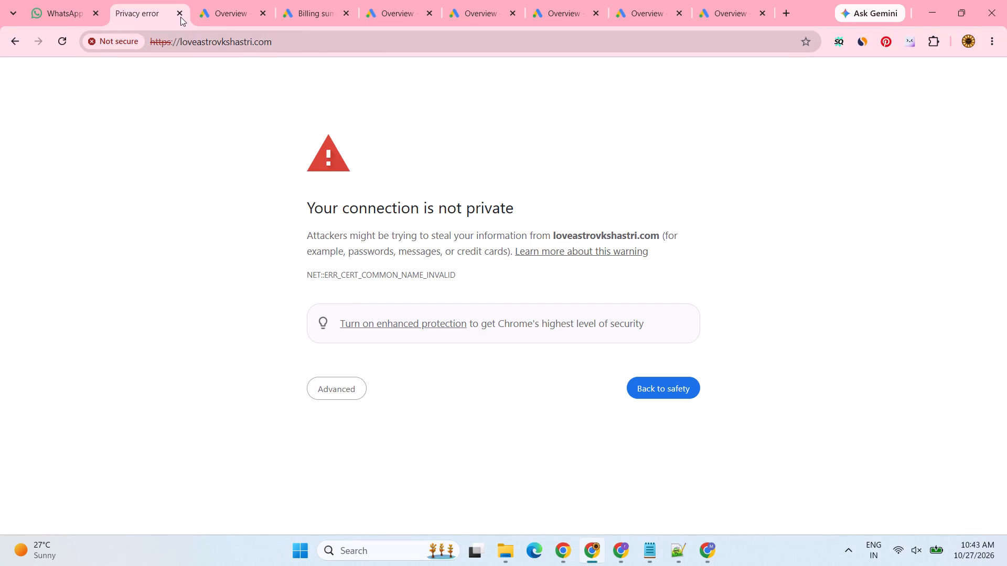
left_click(180, 17)
Copy TikTok post 68's "Do you think he would pass the test ?" caption with hashtags into the next empty reel description in Meta Business Suite.
left_click(715, 548)
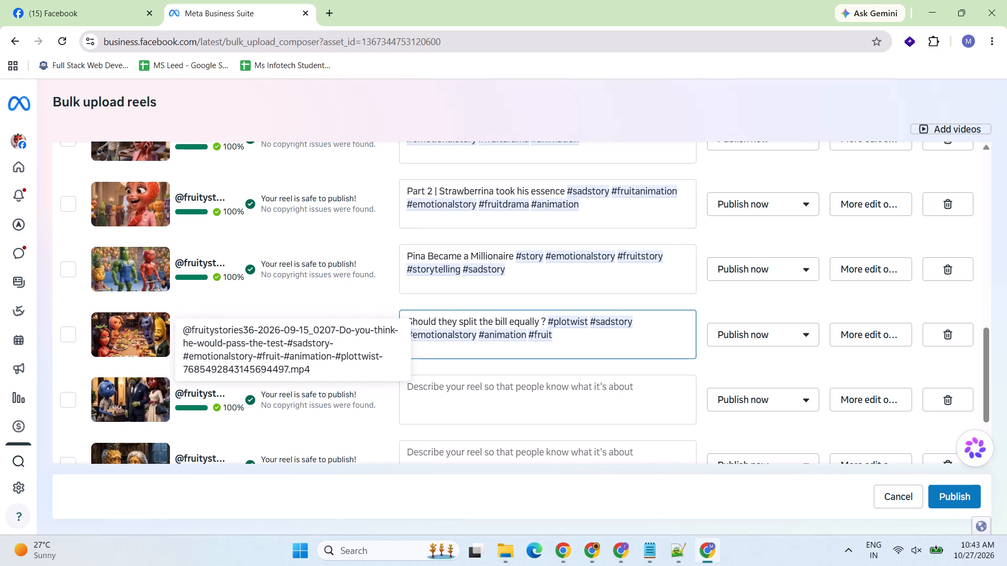
left_click(560, 558)
scroll(875, 338, "up", 2)
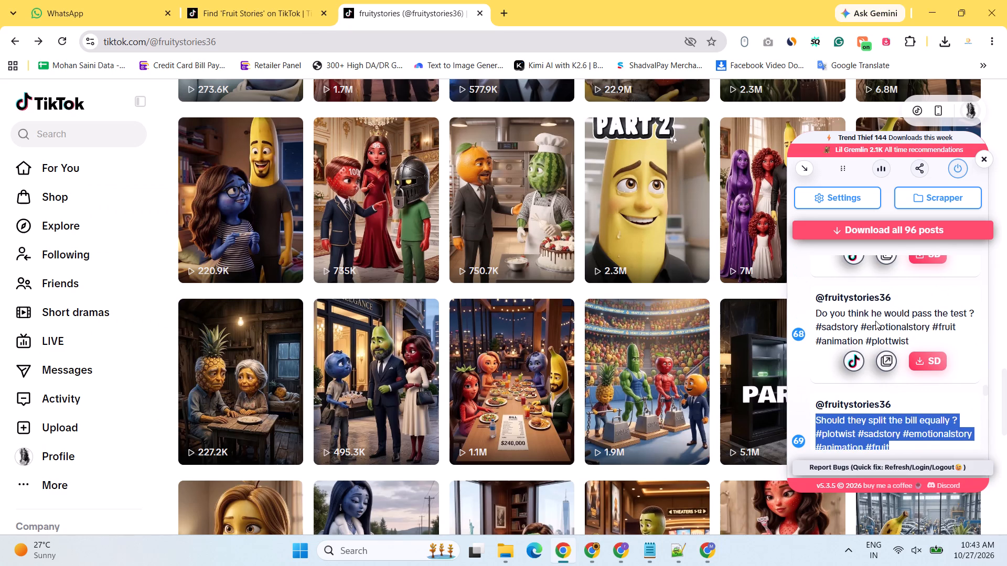
triple_click(875, 321)
key("ctrl+c")
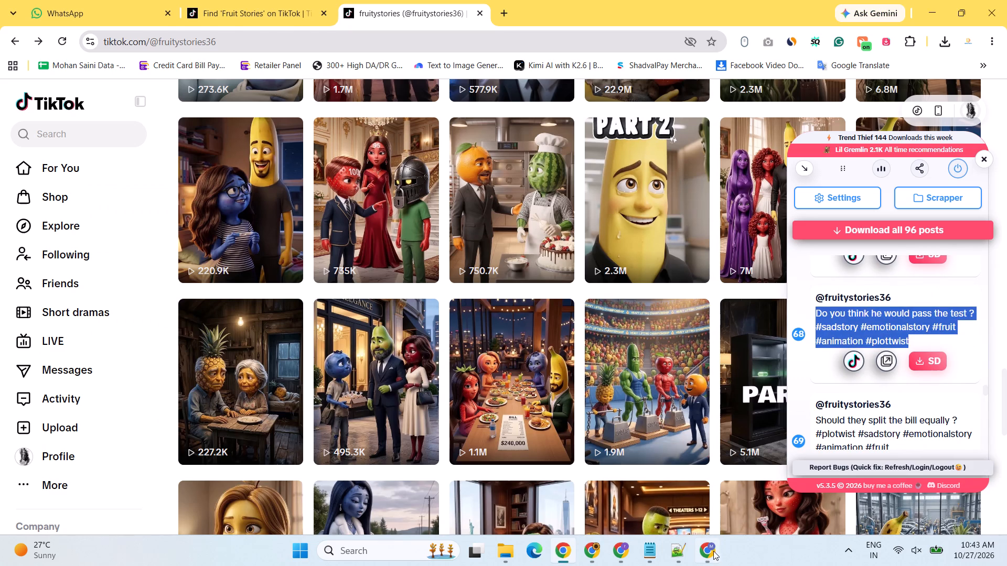
left_click(713, 550)
left_click(485, 396)
key("ctrl+v")
Check the next undescribed reel's file name and copy TikTok post 67's "They Gave Up Everything For His Future" caption with hashtags into its description.
scroll(481, 389, "down", 1)
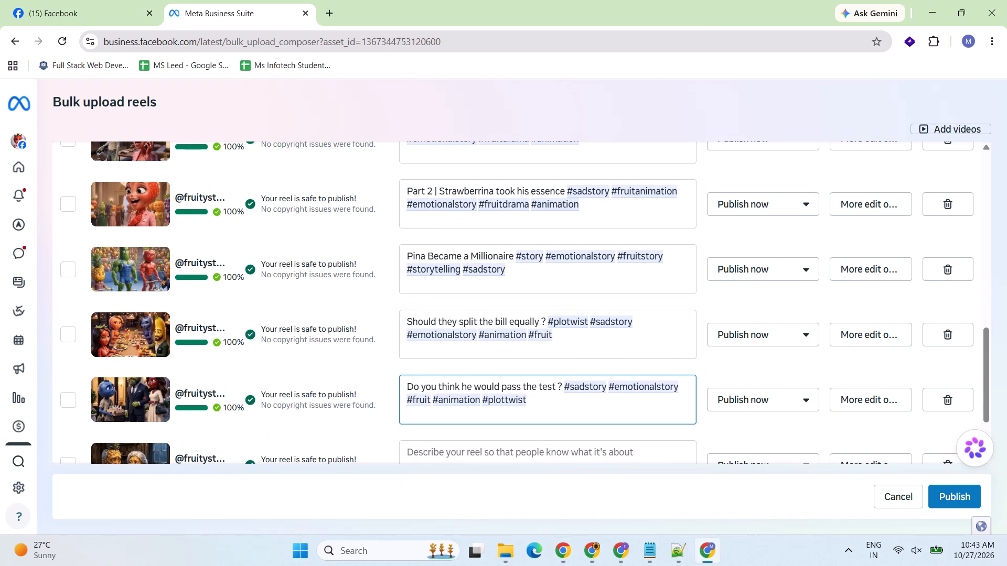
scroll(481, 386, "down", 1)
left_click(489, 371)
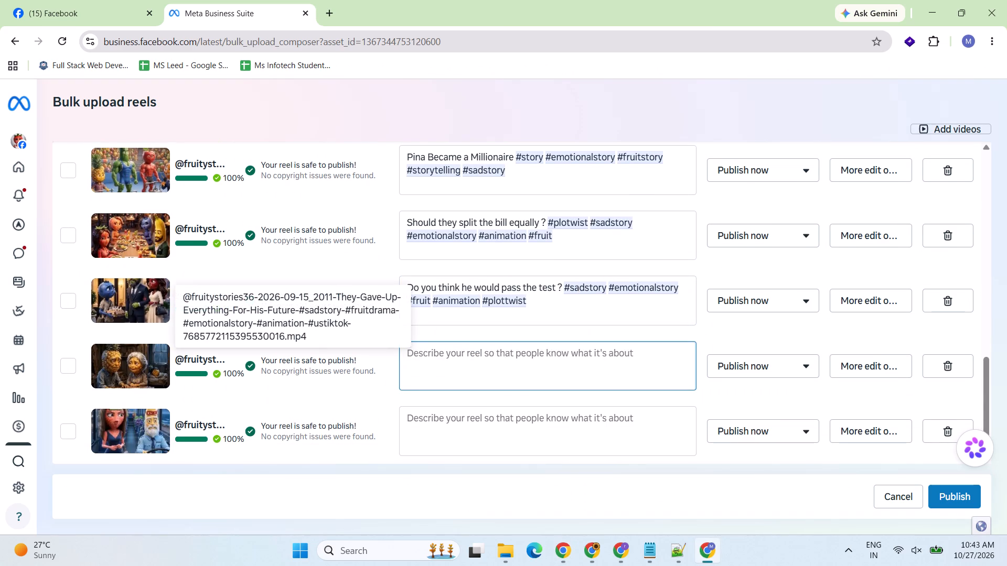
left_click(572, 558)
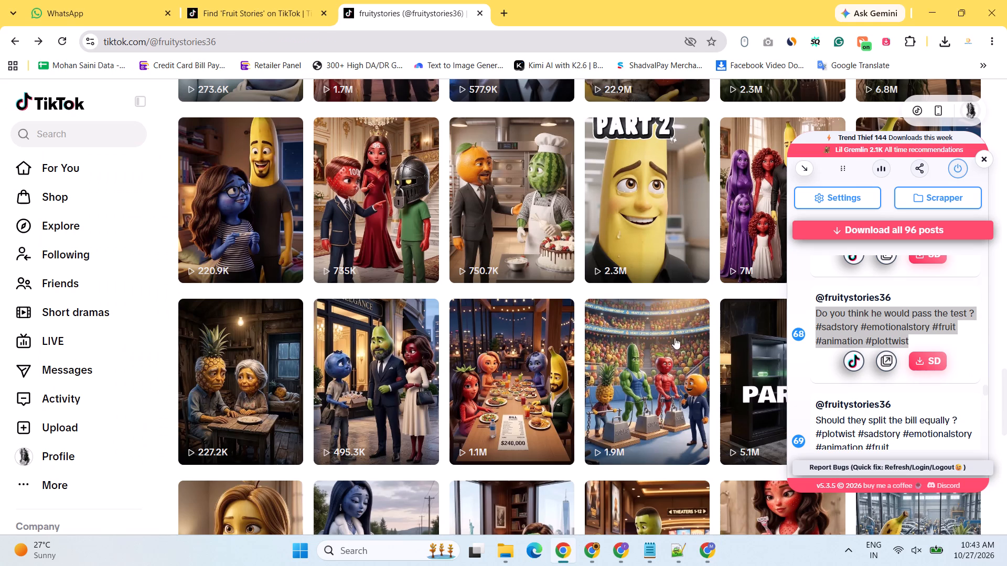
scroll(849, 308, "up", 2)
triple_click(861, 328)
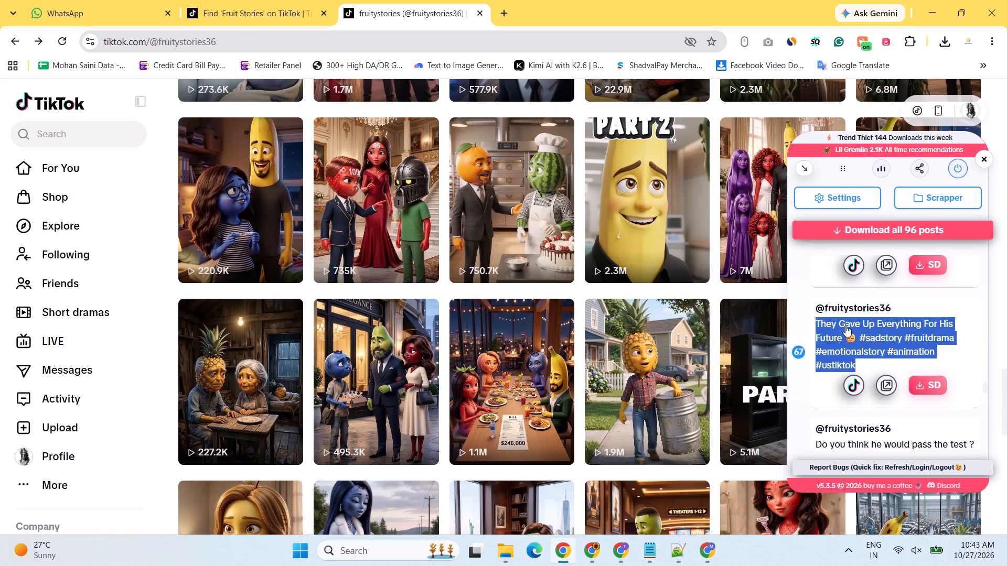
right_click(845, 325)
left_click(745, 347)
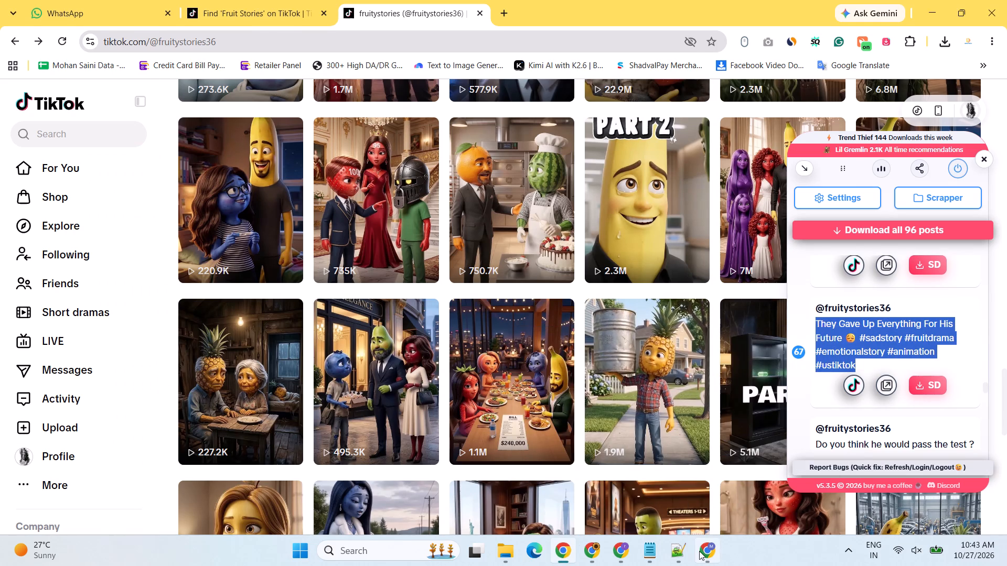
left_click(701, 552)
left_click(455, 354)
key("ctrl+v")
Check the last undescribed reel's file name and locate the matching "Bananito returned the briefcase" caption among the TikTok posts.
scroll(472, 354, "down", 2)
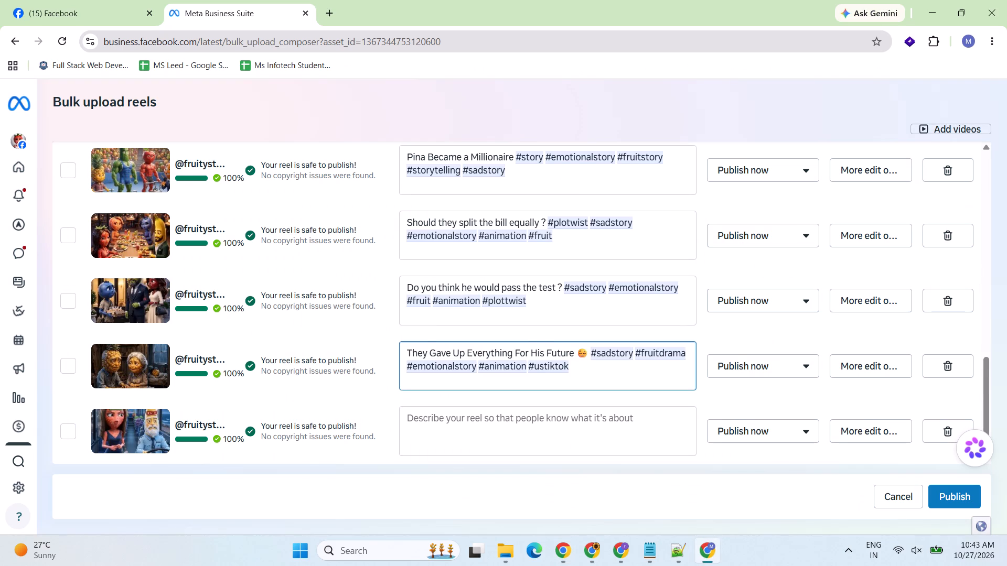
scroll(472, 354, "down", 1)
scroll(511, 440, "down", 4)
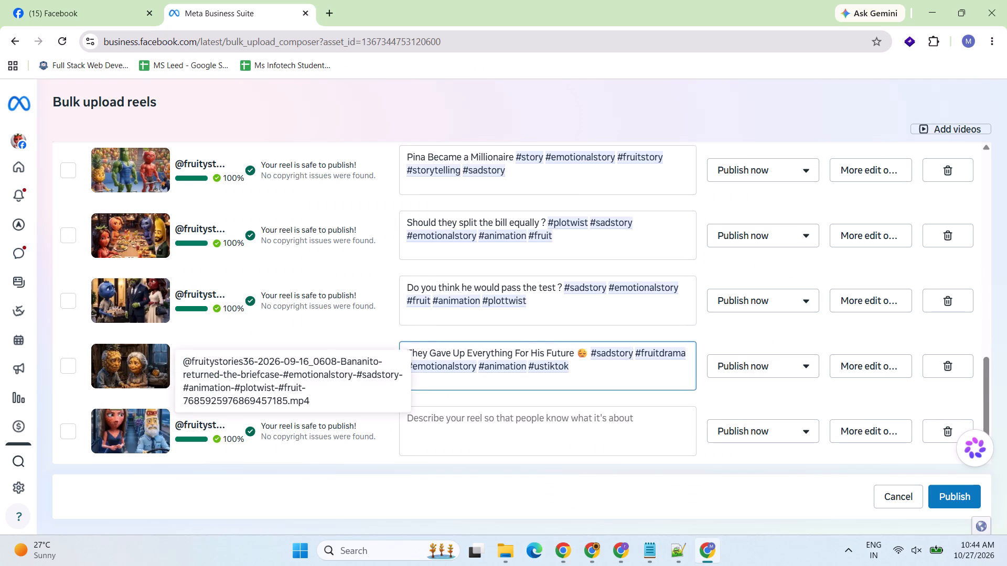
left_click(568, 554)
scroll(849, 357, "up", 2)
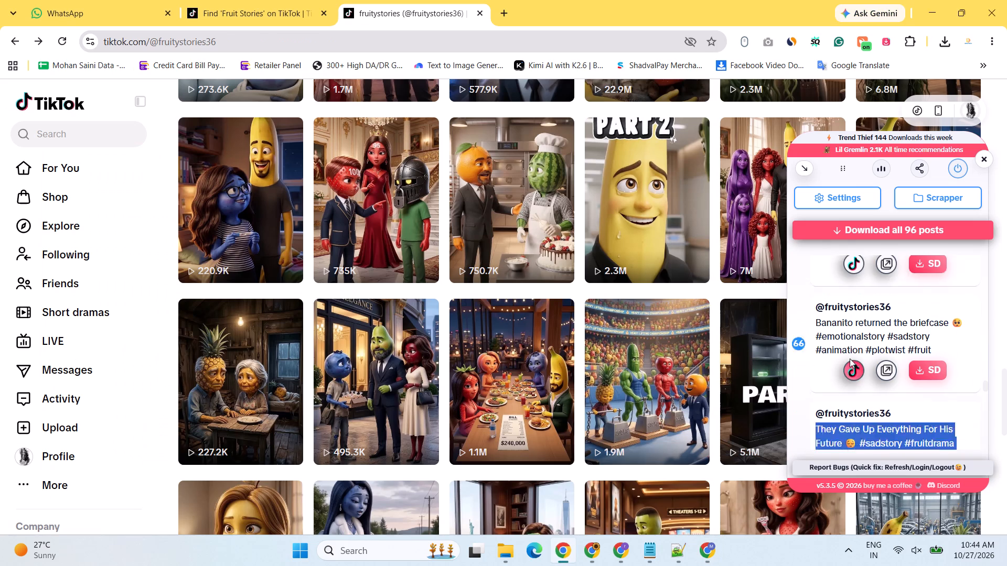
Copy TikTok post 66's "Bananito returned the briefcase" caption with hashtags into the last empty reel description in Meta Business Suite.
triple_click(860, 349)
right_click(859, 349)
left_click(763, 364)
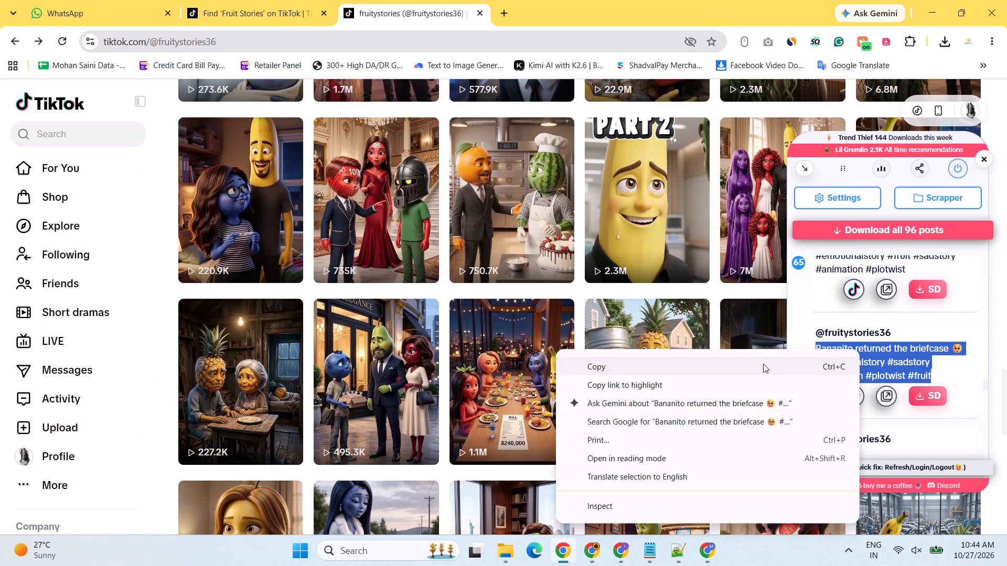
left_click(703, 556)
left_click(503, 412)
key("ctrl+v")
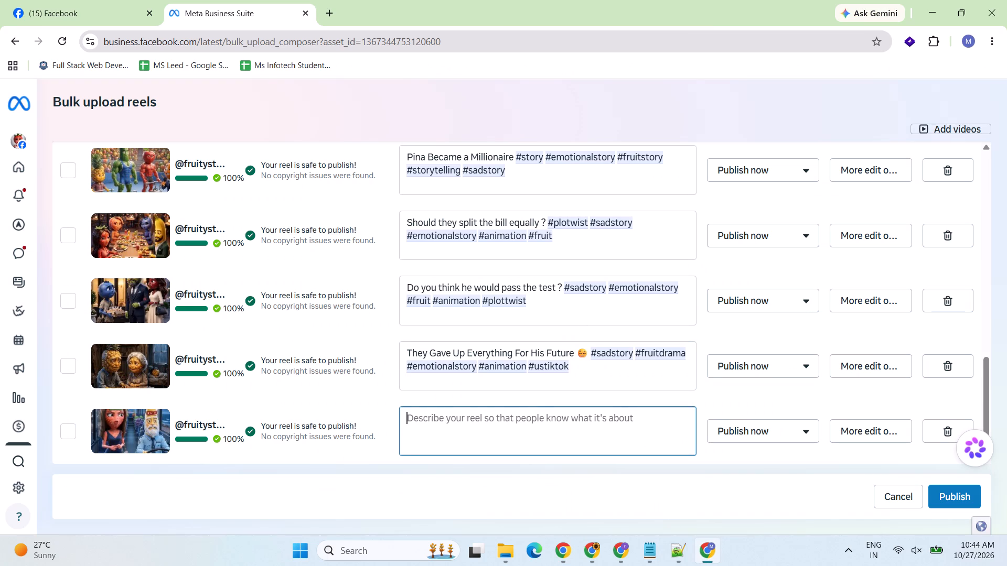
scroll(512, 411, "down", 5)
left_click(518, 391)
Review the descriptions across the bulk upload list and publish all the reels.
scroll(760, 254, "up", 7)
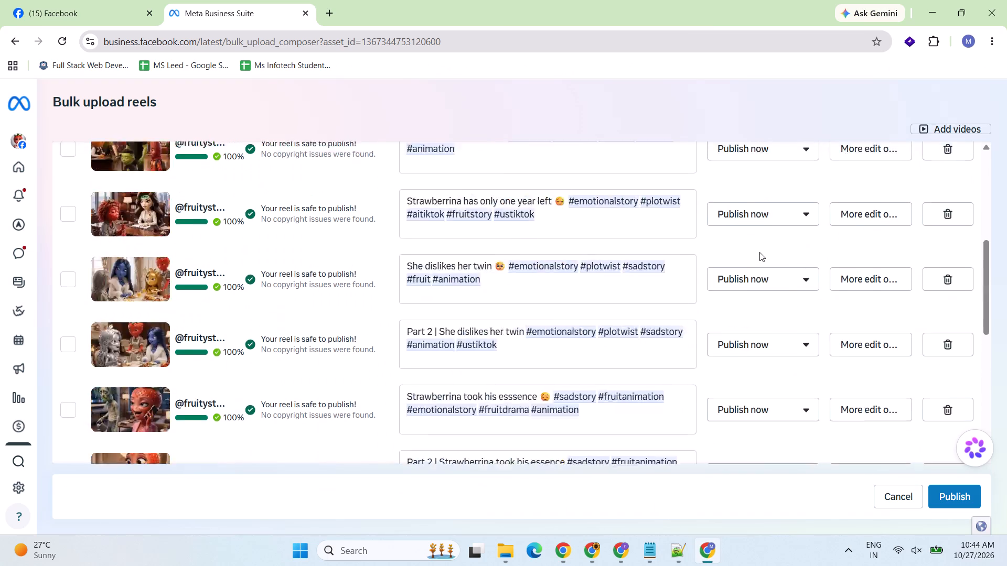
scroll(768, 250, "up", 1)
scroll(768, 250, "down", 1)
scroll(768, 250, "up", 12)
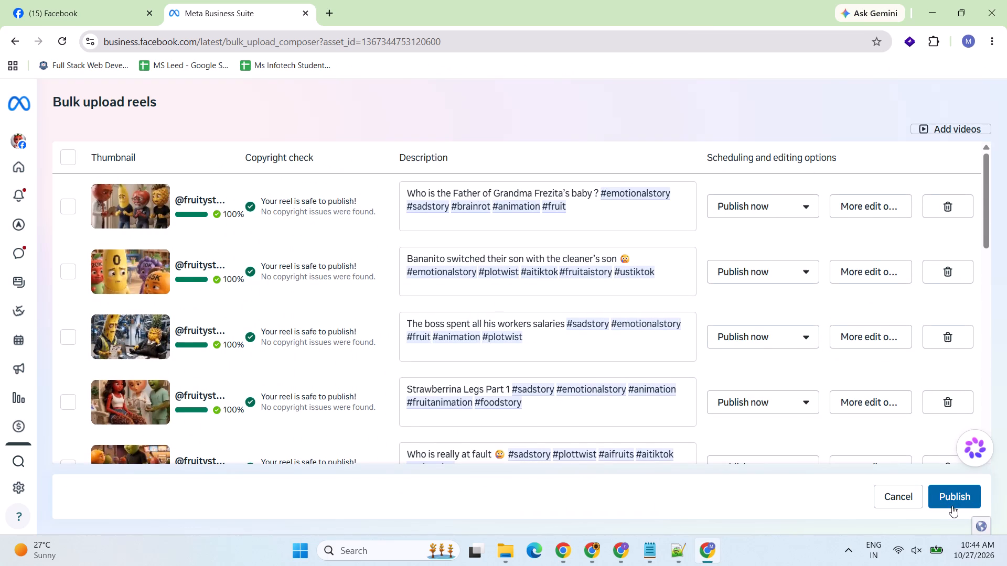
left_click(950, 502)
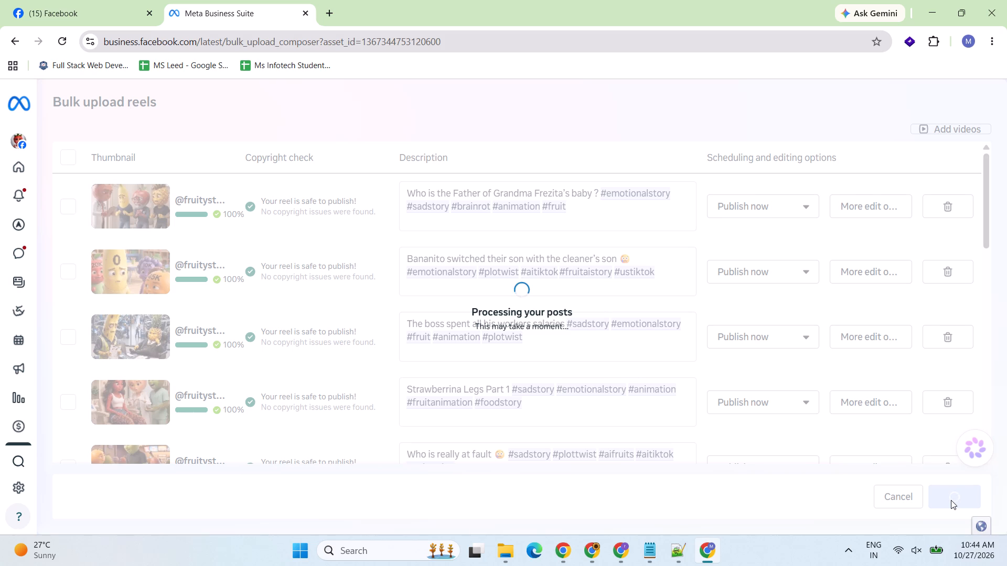
left_click(34, 0)
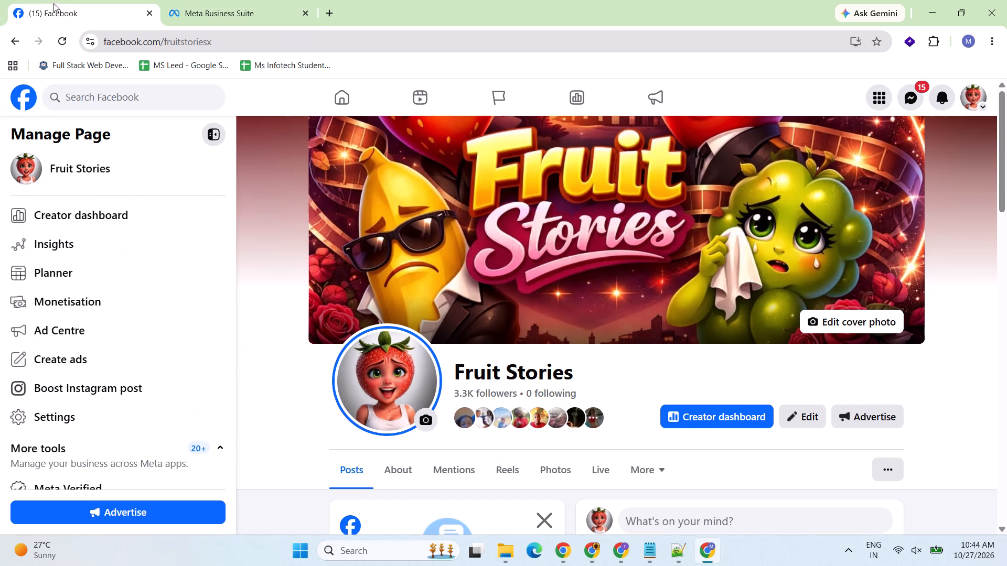
left_click(913, 100)
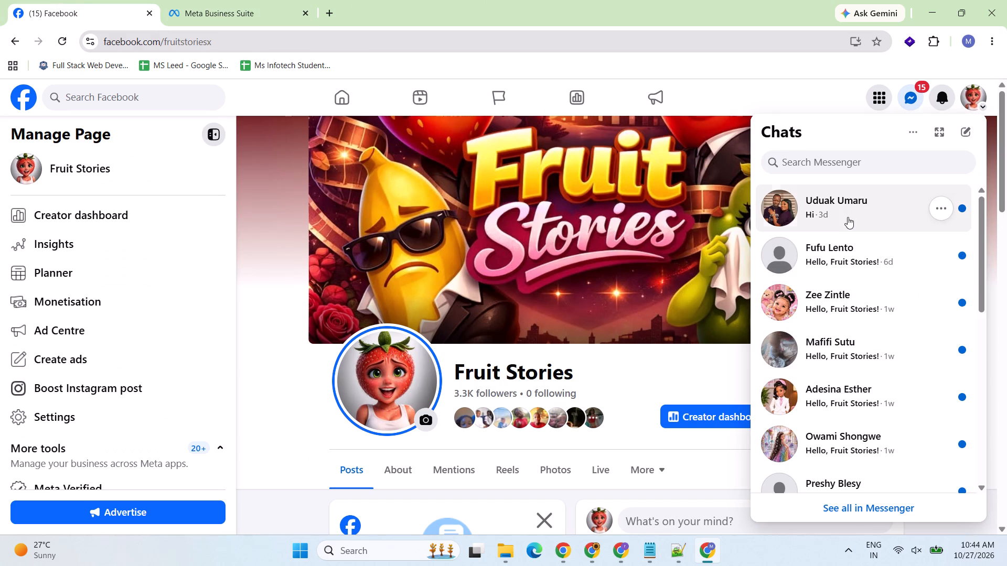
left_click(847, 211)
left_click(833, 515)
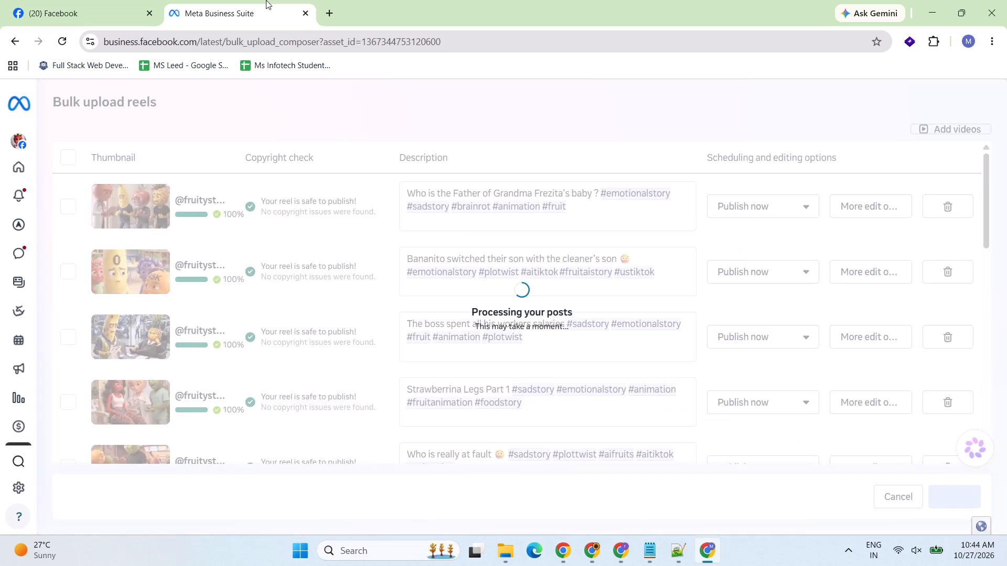
left_click(665, 285)
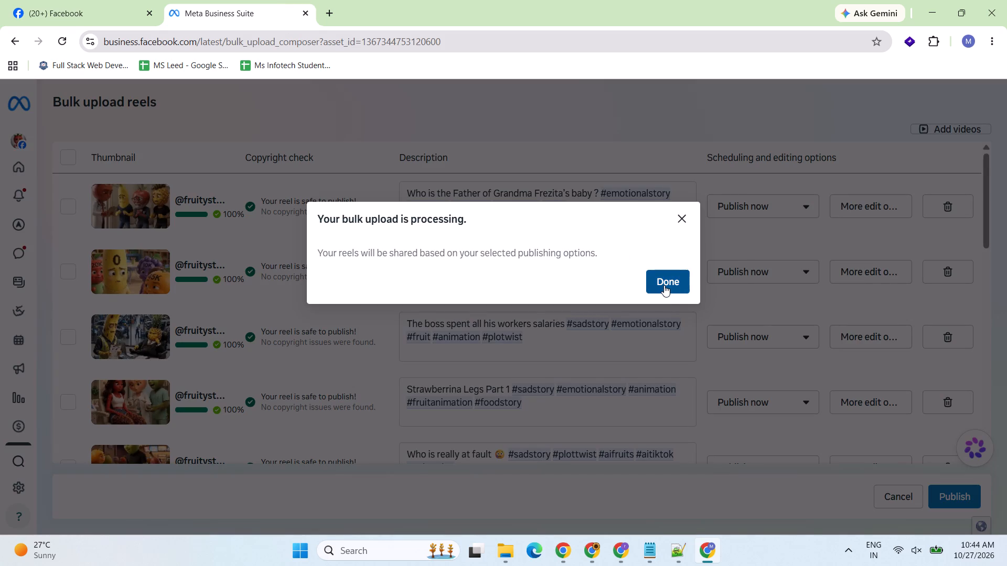
Go back to the Fruit Stories Facebook page, reply "hi" to the next unread Messenger chat, and close it.
left_click(67, 0)
left_click(880, 362)
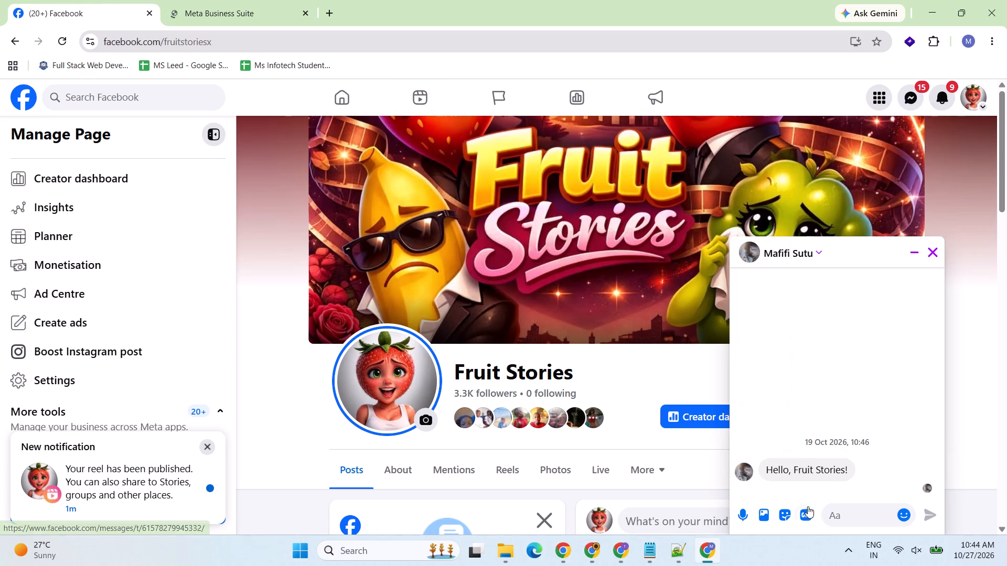
left_click(836, 510)
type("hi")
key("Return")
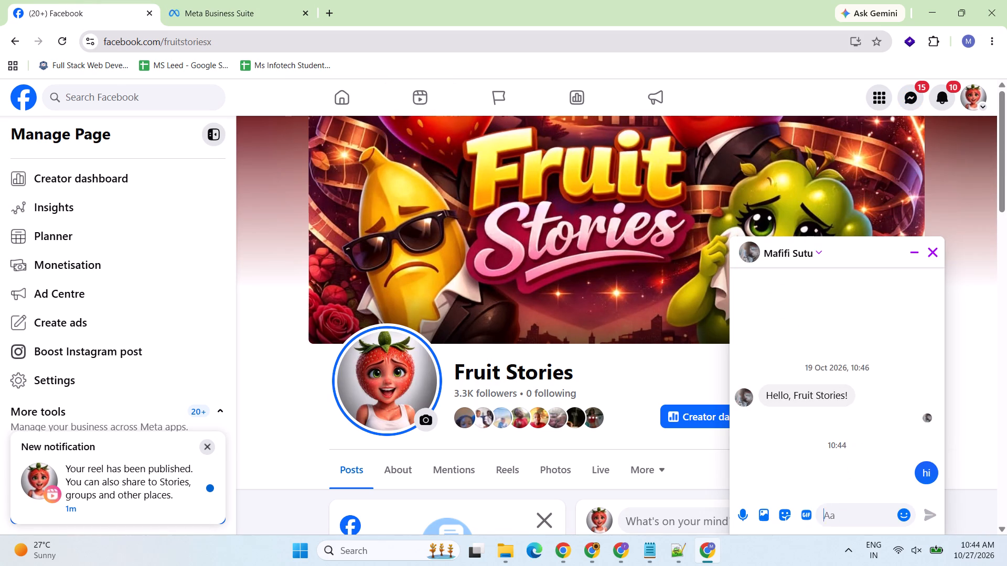
left_click(931, 251)
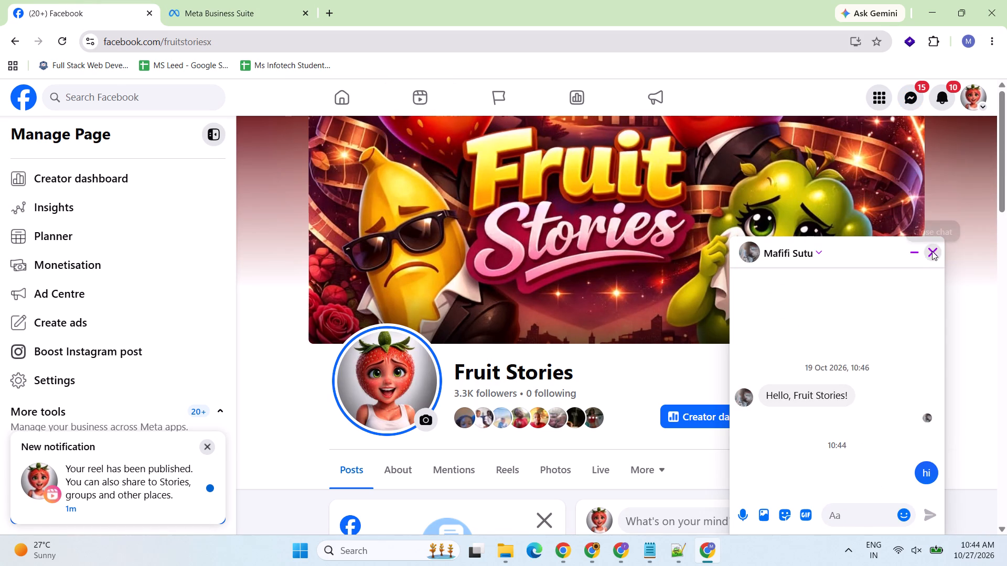
Reply "hi" to the first unread "Hello, Fruit Stories!" chat below the answered conversations and close it.
left_click(907, 98)
left_click(850, 405)
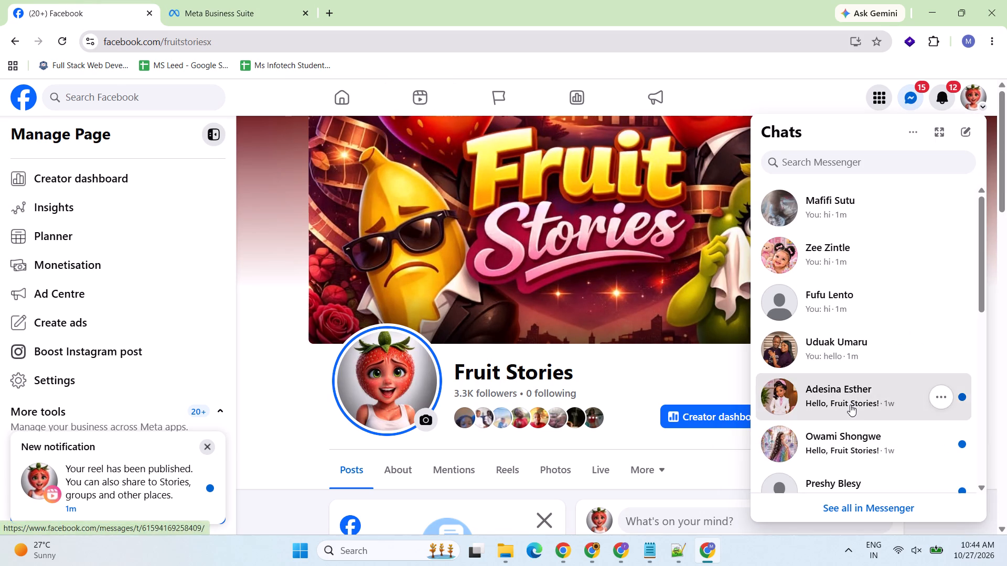
left_click(827, 503)
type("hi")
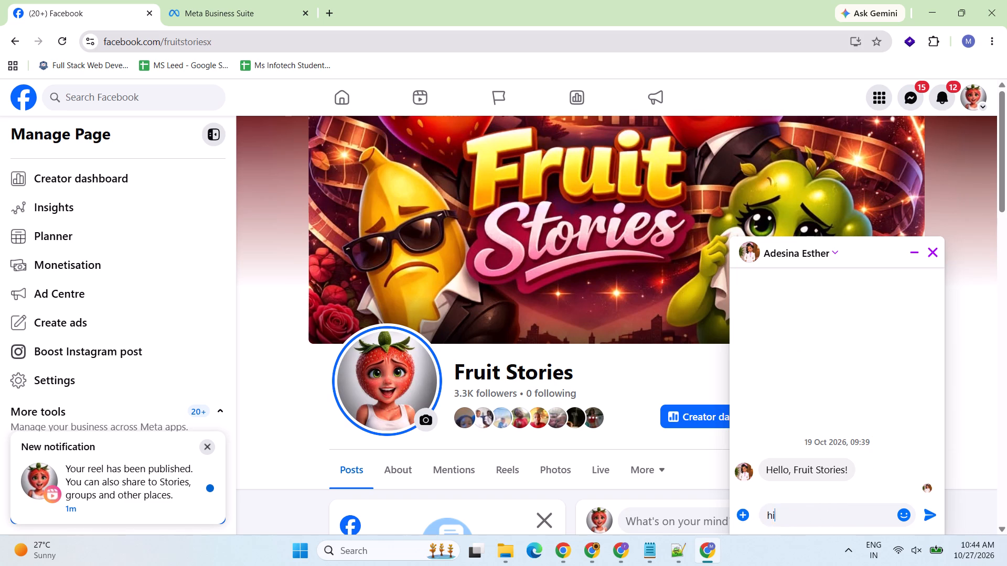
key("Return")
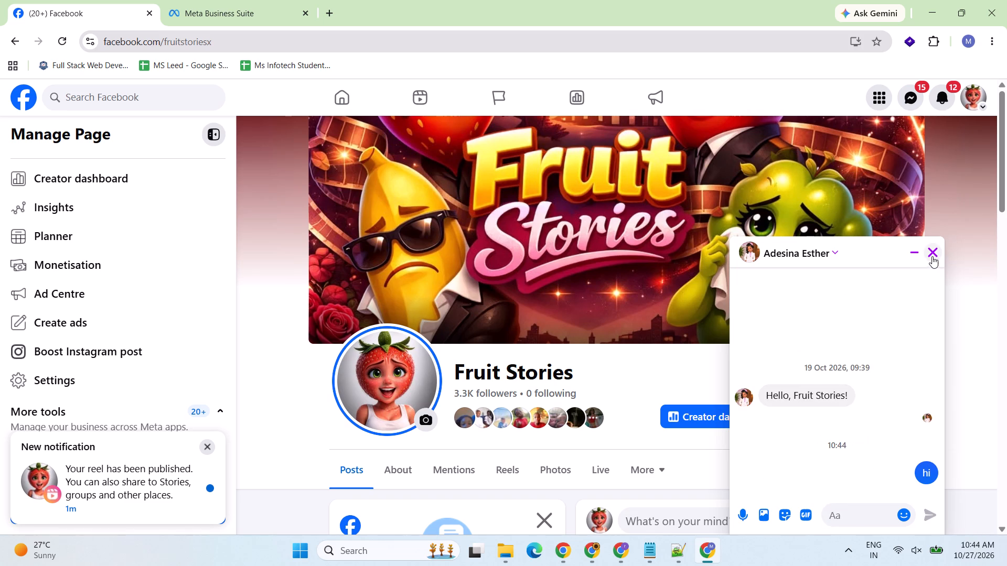
left_click(933, 252)
Find the next unread "Hello, Fruit Stories!" chat further down the chat list, reply "hi", and close it.
left_click(913, 96)
scroll(877, 318, "down", 2)
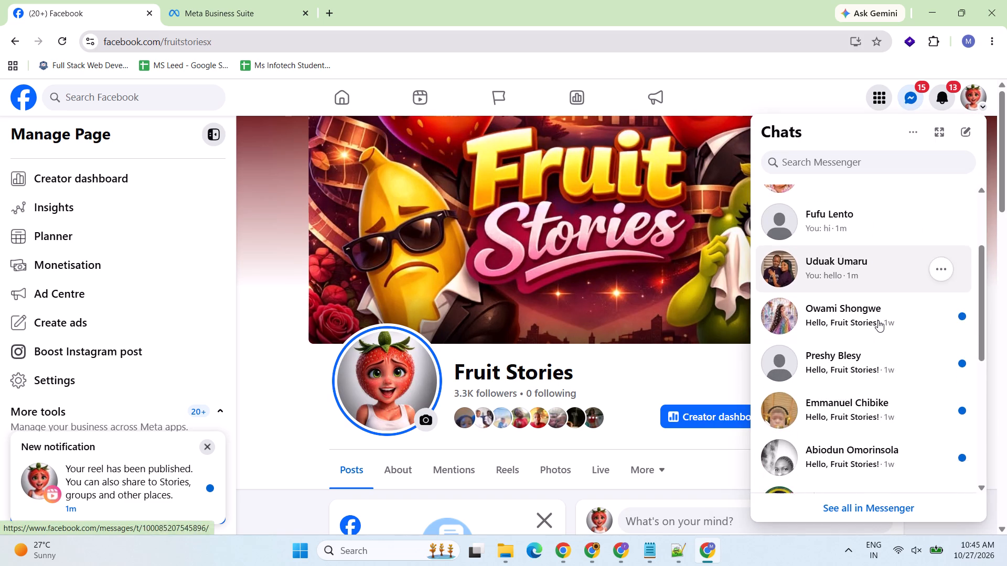
left_click(875, 325)
left_click(839, 510)
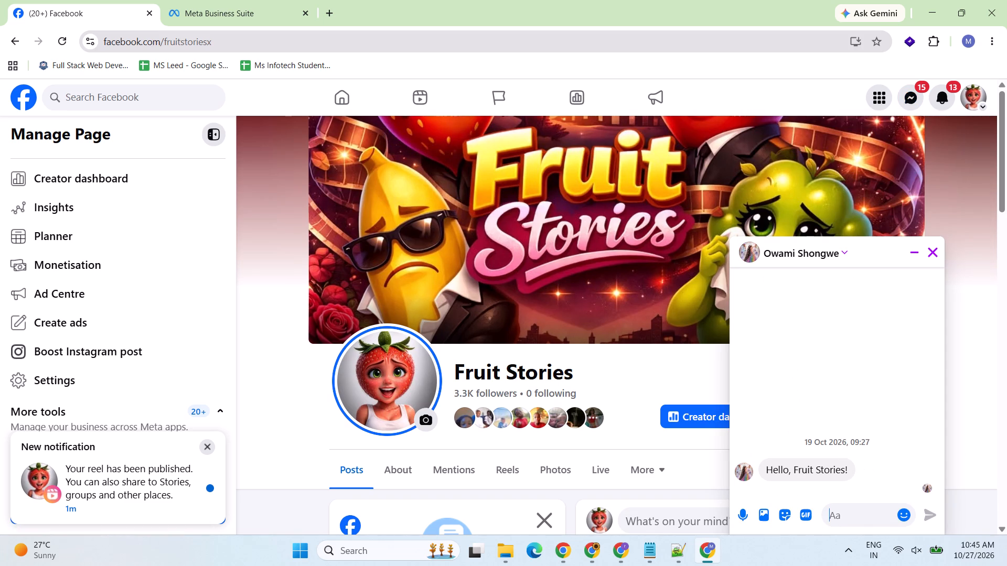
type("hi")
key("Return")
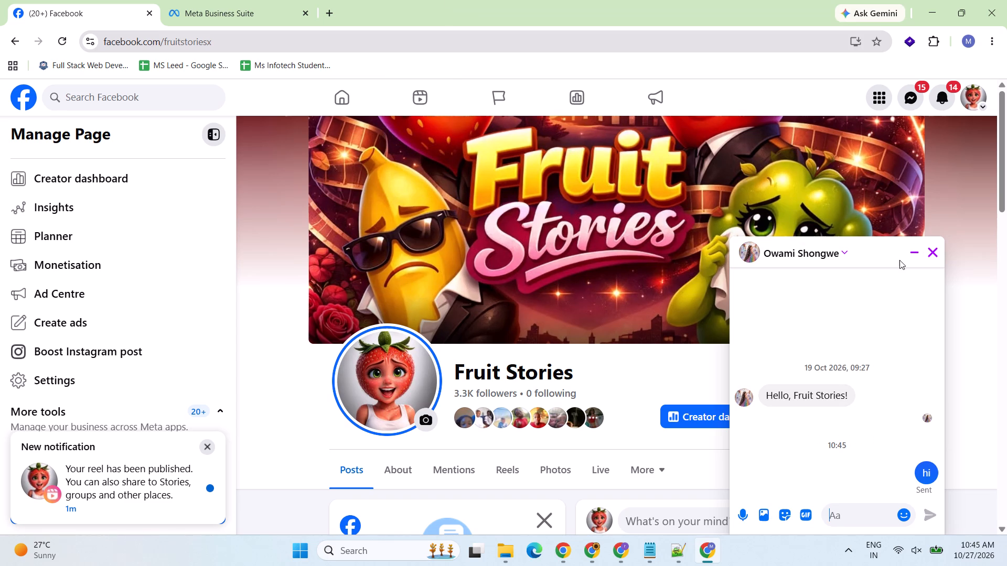
left_click(940, 254)
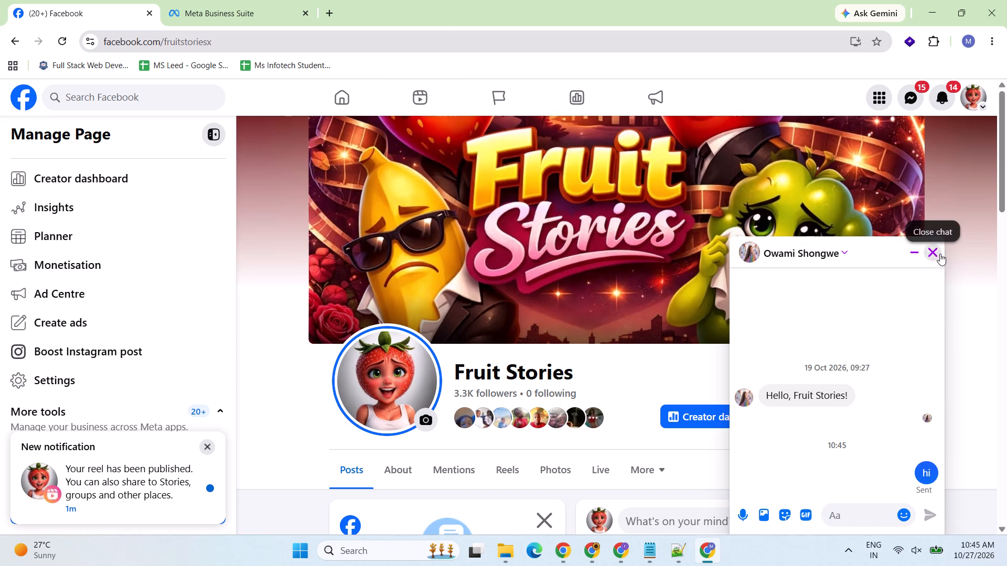
Reply "hi" to the next unread Messenger chat below the answered conversations and close it.
left_click(919, 104)
scroll(873, 393, "down", 3)
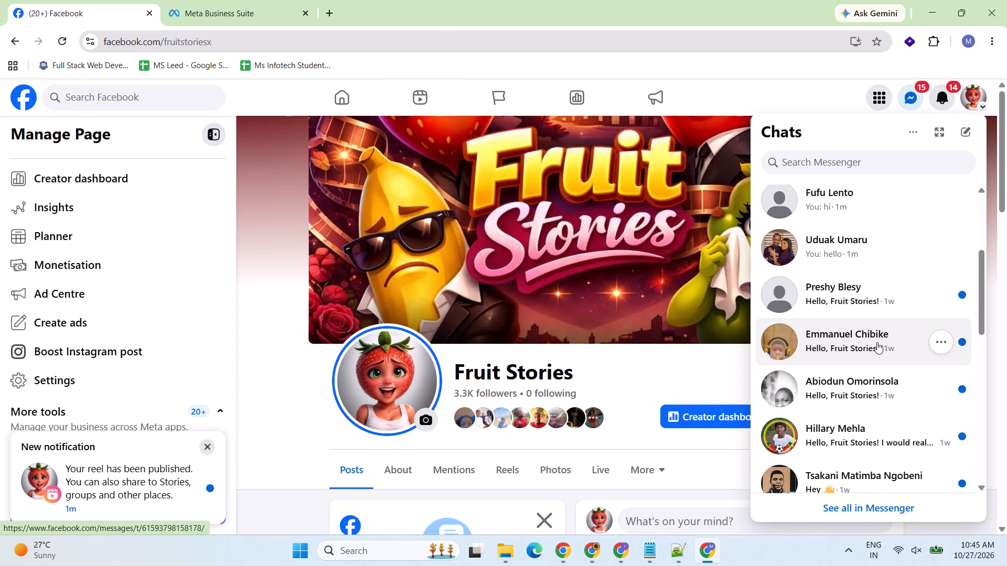
left_click(859, 299)
left_click(843, 519)
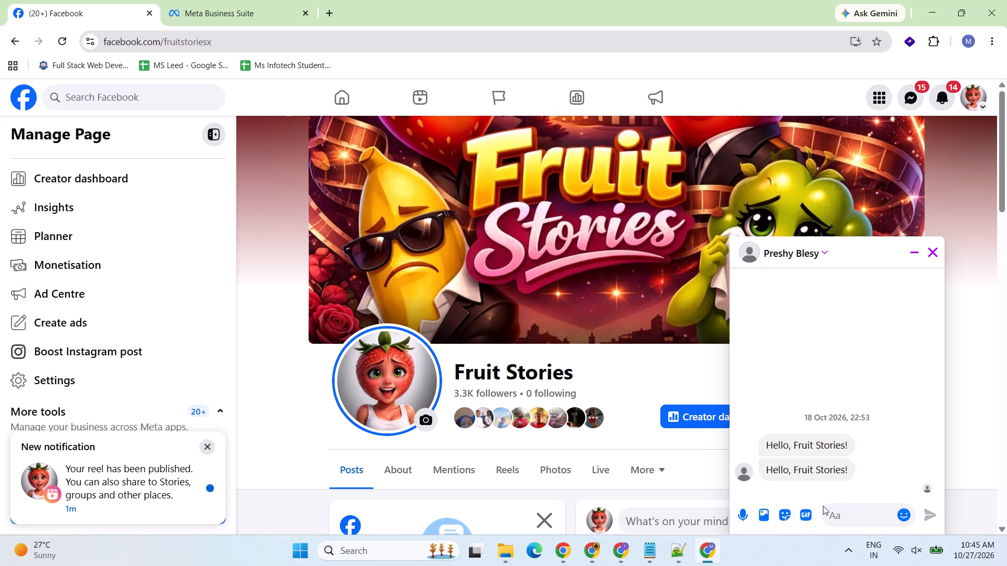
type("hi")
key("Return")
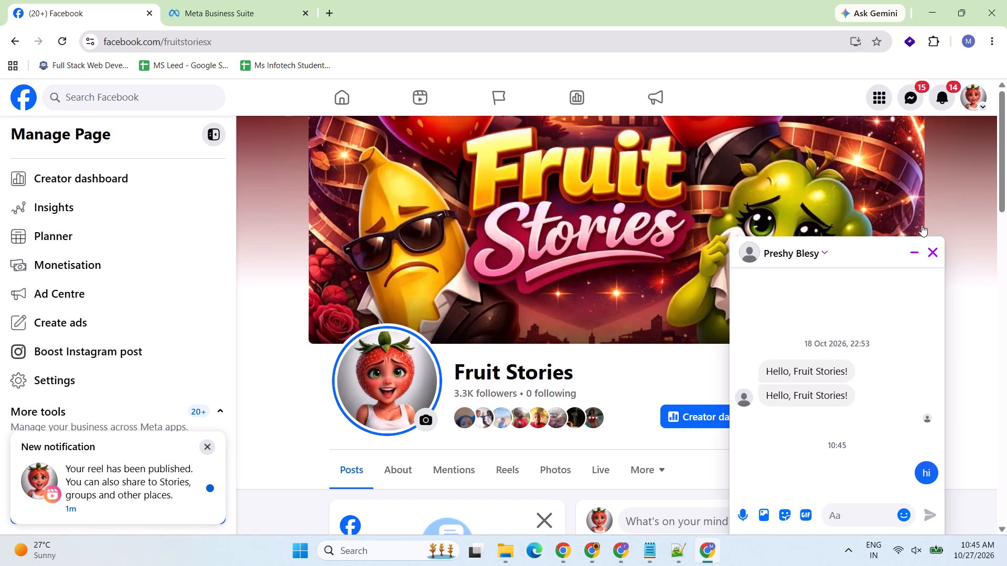
left_click(932, 247)
Locate the following unread "Hello, Fruit Stories!" chat below the answered ones, reply "hi", and close it.
left_click(912, 100)
scroll(855, 345, "down", 1)
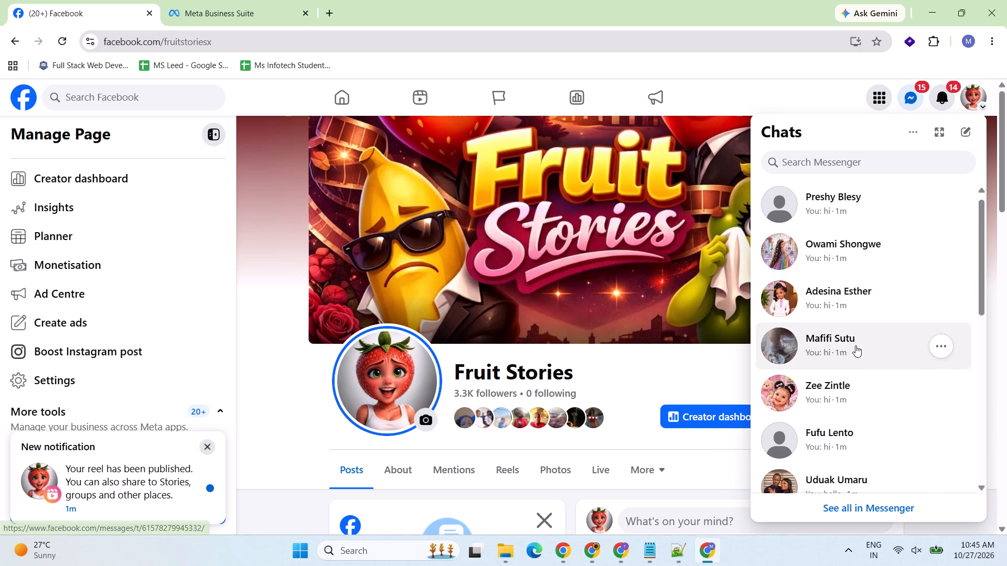
scroll(855, 345, "down", 3)
left_click(862, 284)
left_click(857, 515)
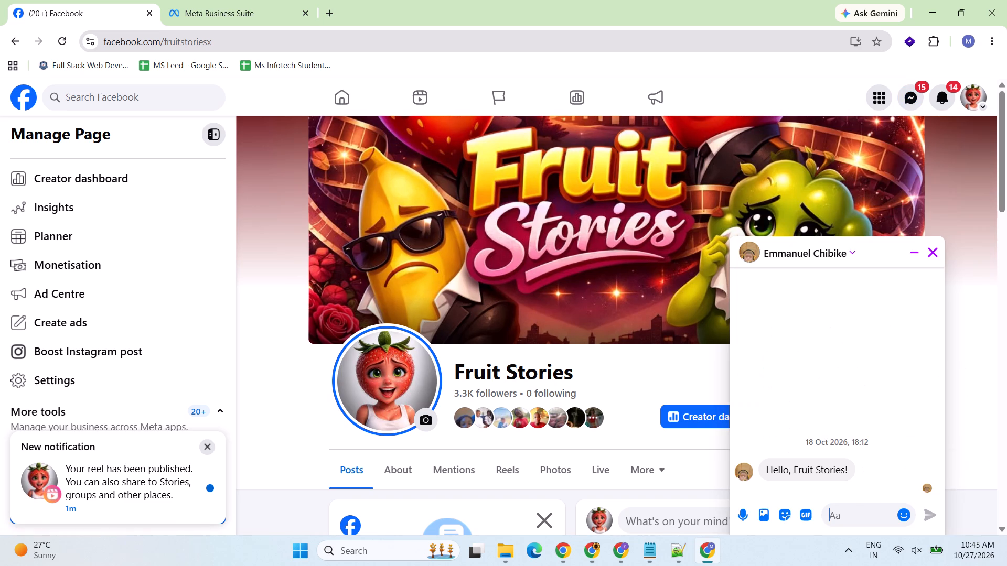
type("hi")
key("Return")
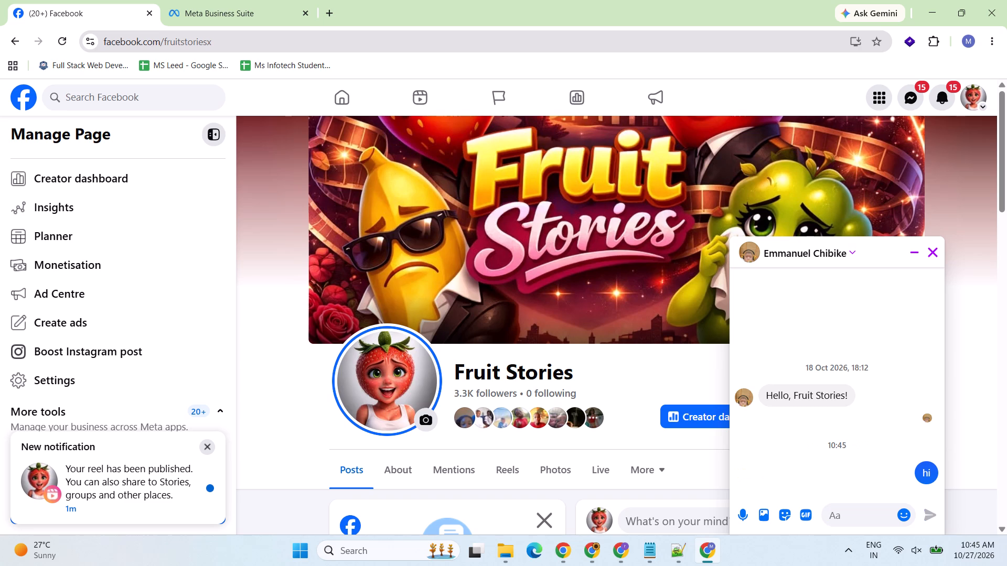
left_click(928, 253)
Reply "hi" to the next unread "Hello, Fruit Stories!" chat below the answered conversations and close it.
left_click(917, 108)
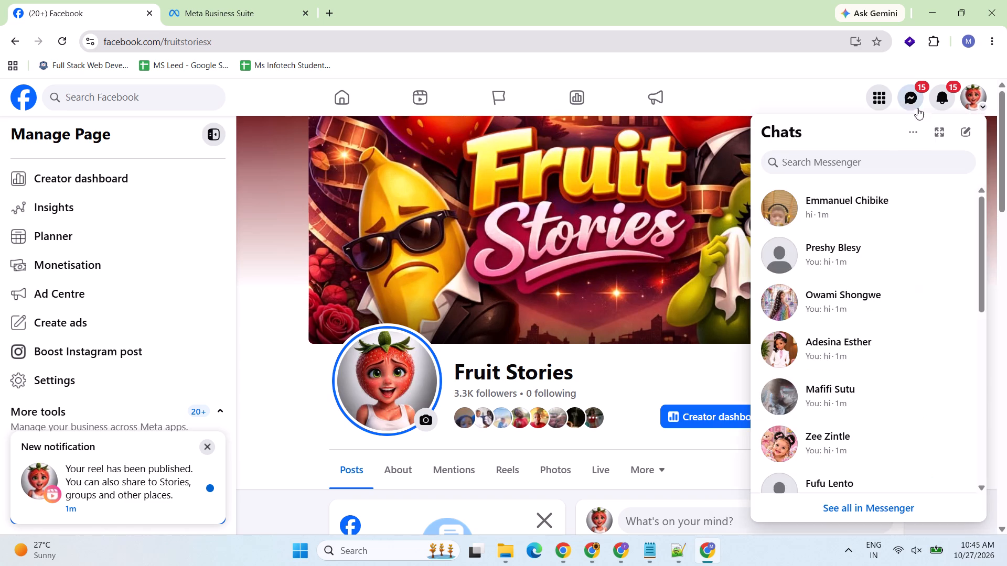
scroll(873, 337, "down", 5)
left_click(877, 267)
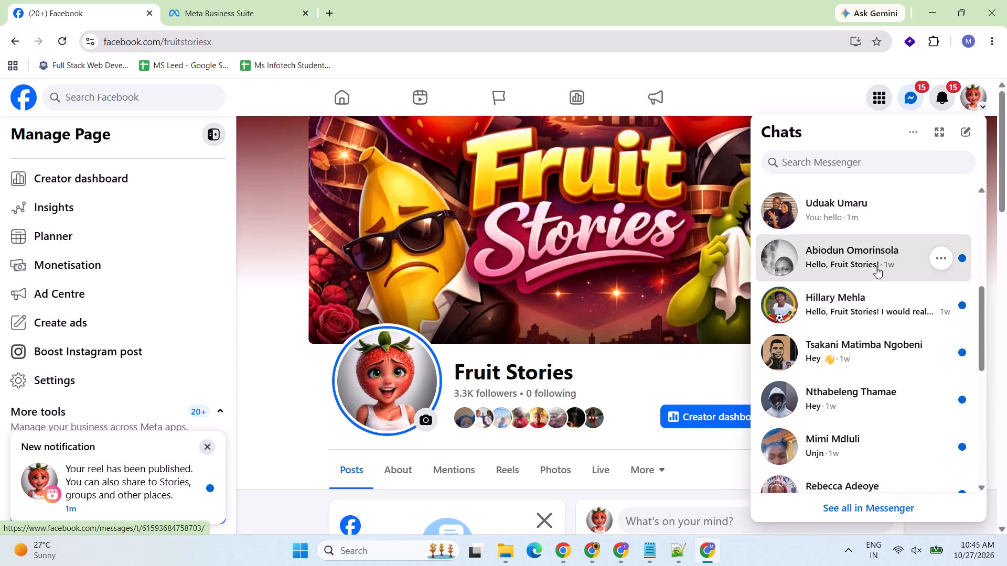
left_click(839, 511)
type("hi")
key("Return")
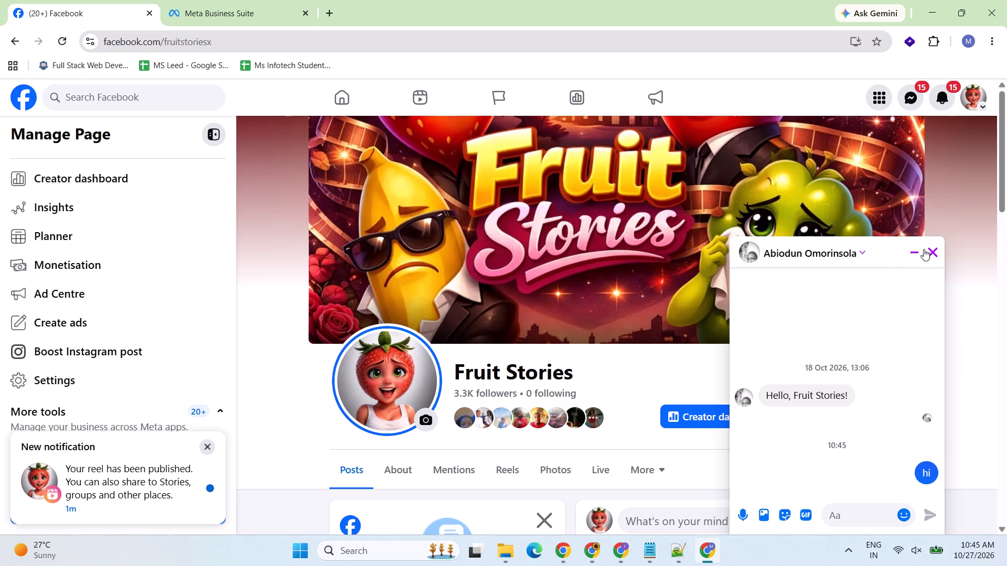
left_click(932, 255)
Reply "thanks" to the unread chat from the follower who would love to know how to make such fruit stories, and close it.
left_click(903, 101)
scroll(918, 326, "down", 5)
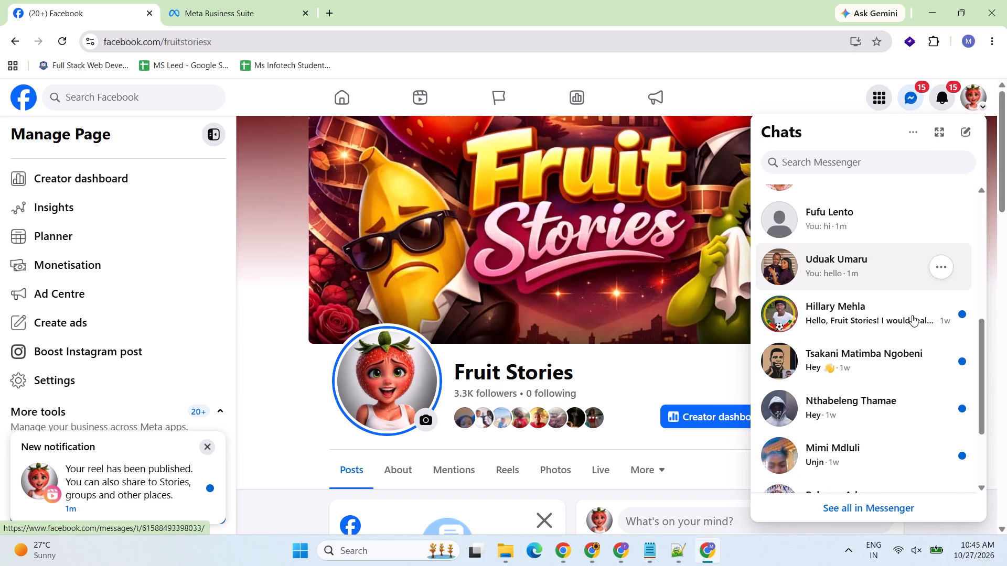
left_click(880, 318)
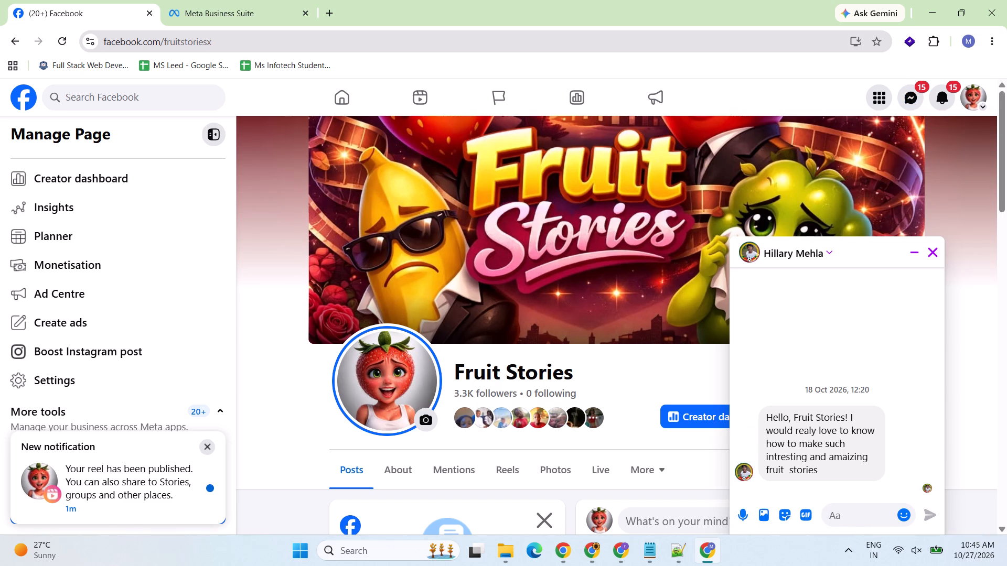
left_click(858, 517)
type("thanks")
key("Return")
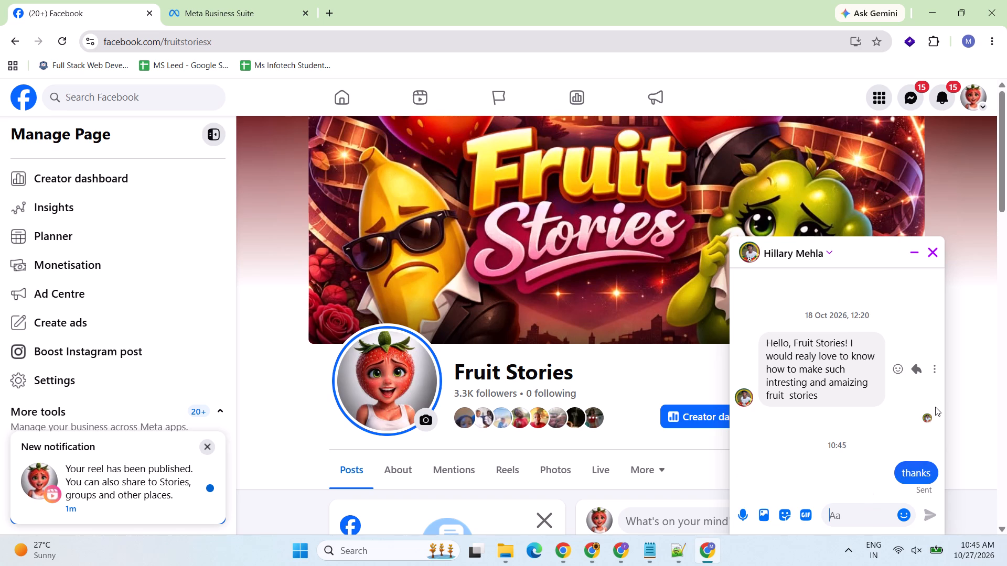
left_click(935, 254)
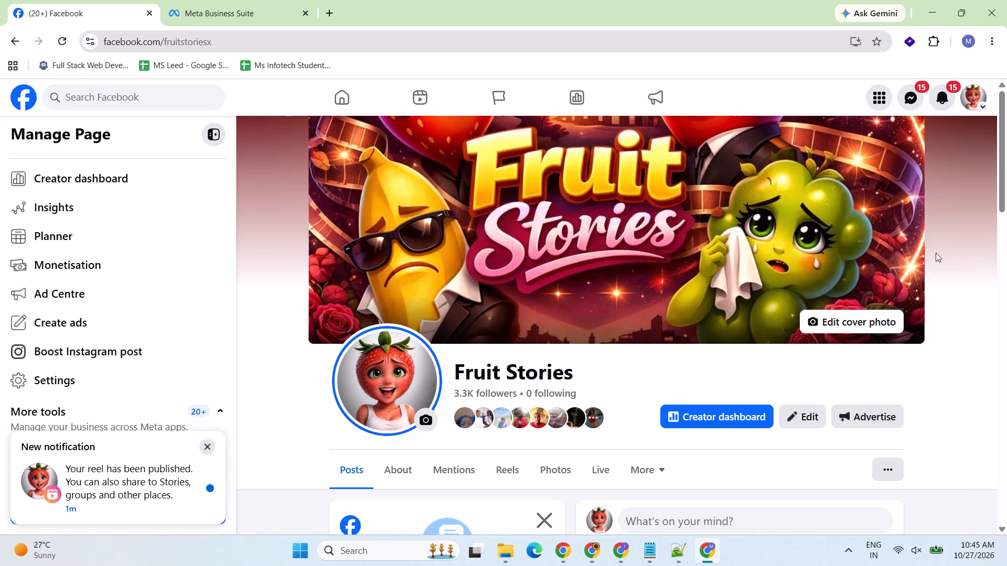
Reply "hi" to the unread chat with the waving-hand "Hey" message and close it.
left_click(909, 97)
scroll(875, 382, "down", 5)
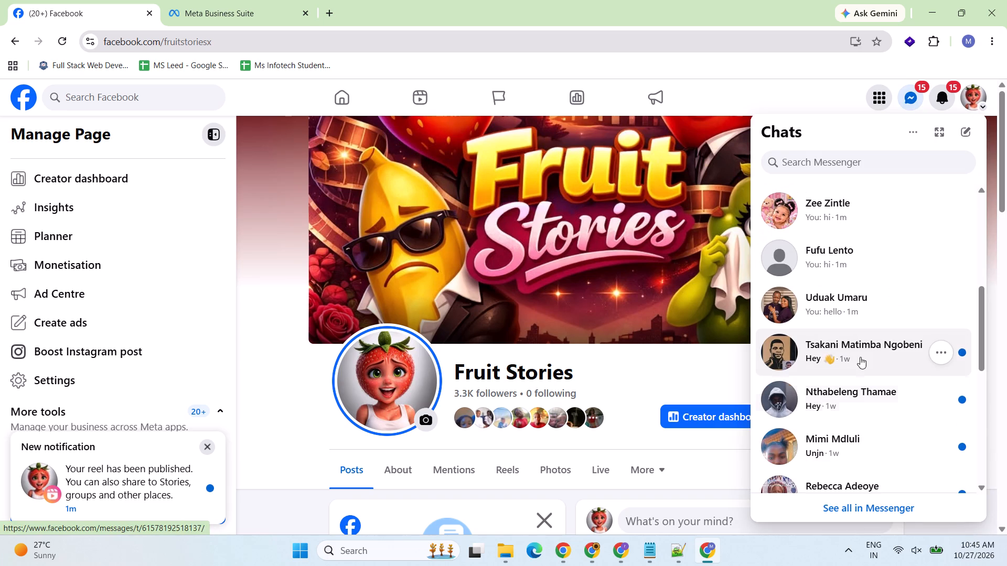
left_click(860, 357)
left_click(845, 515)
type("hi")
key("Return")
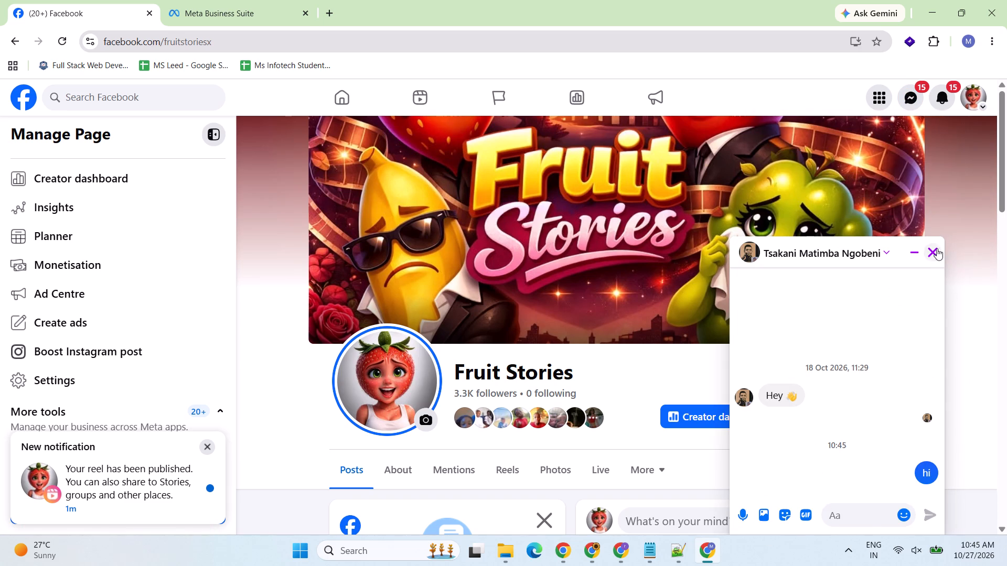
left_click(937, 248)
Reply "hi" to the unread "Hey" chat just below the answered conversations and close it.
left_click(908, 98)
scroll(870, 317, "down", 6)
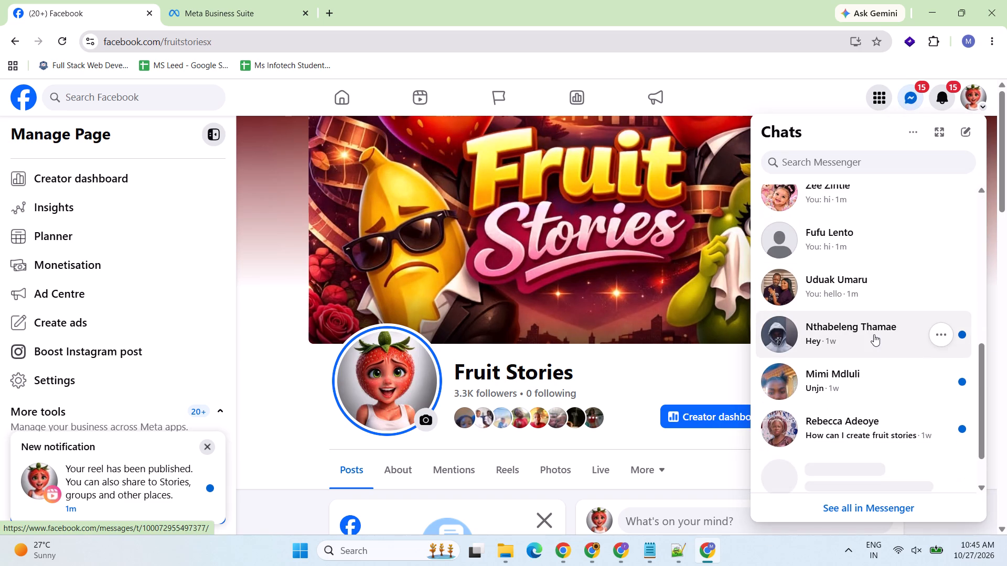
left_click(874, 342)
left_click(844, 505)
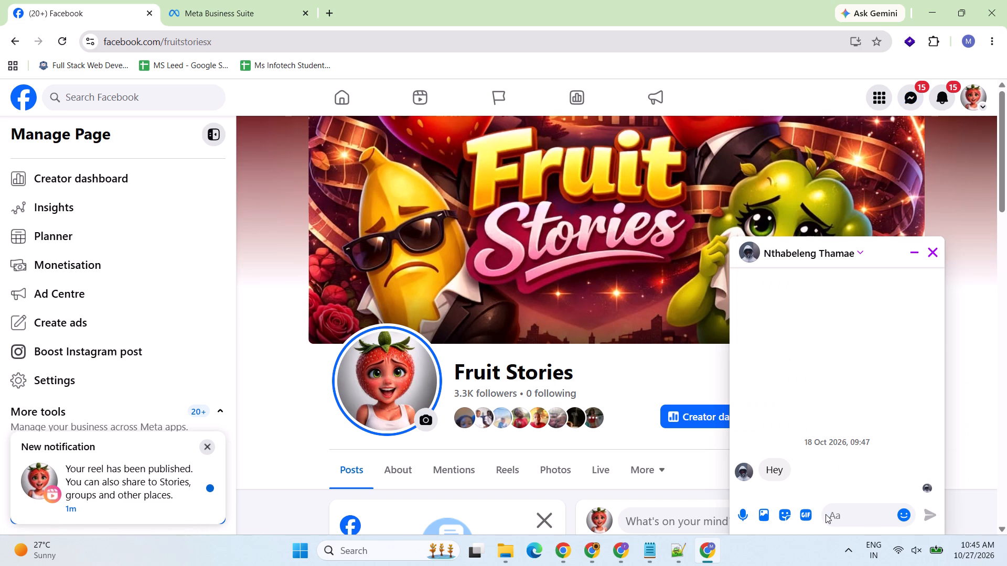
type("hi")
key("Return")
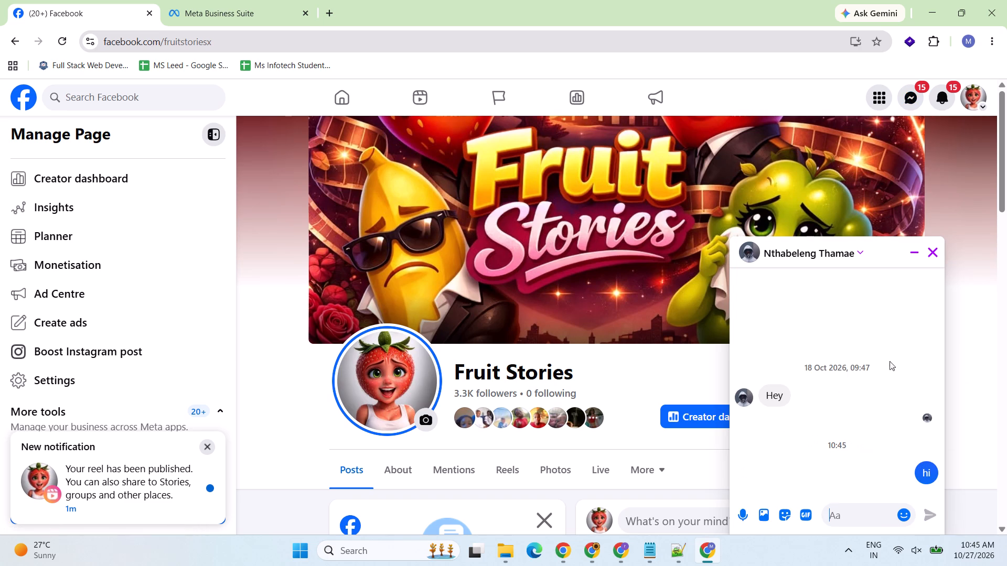
left_click(931, 255)
Find the unread "Unjn" chat further down the chat list, reply "hi", and close it.
left_click(916, 94)
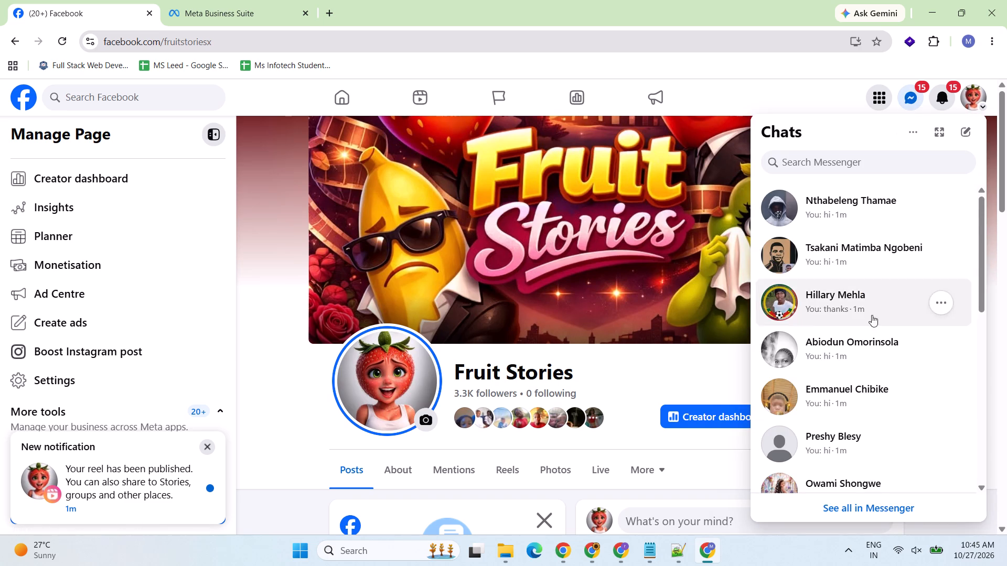
scroll(868, 354, "down", 8)
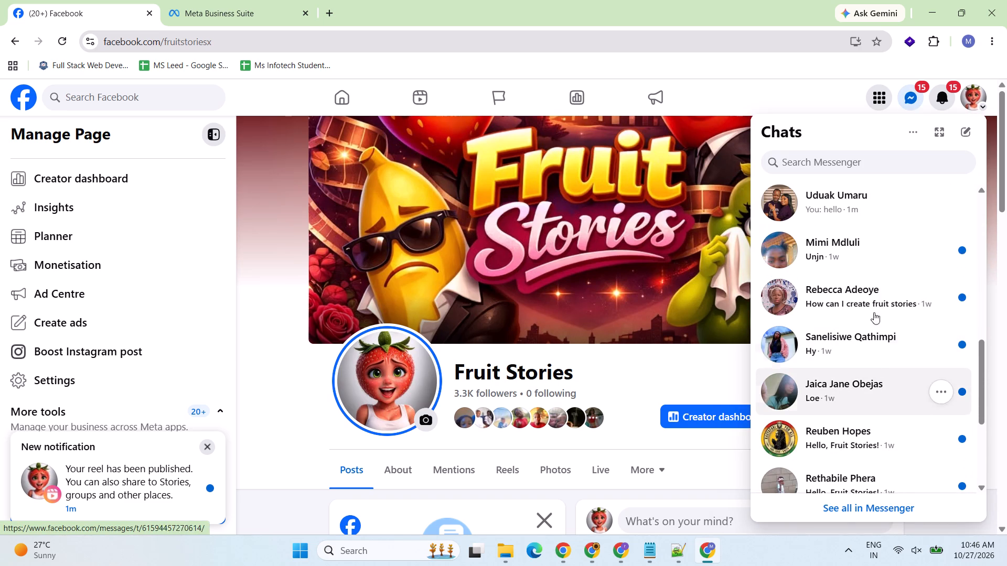
left_click(861, 252)
left_click(846, 519)
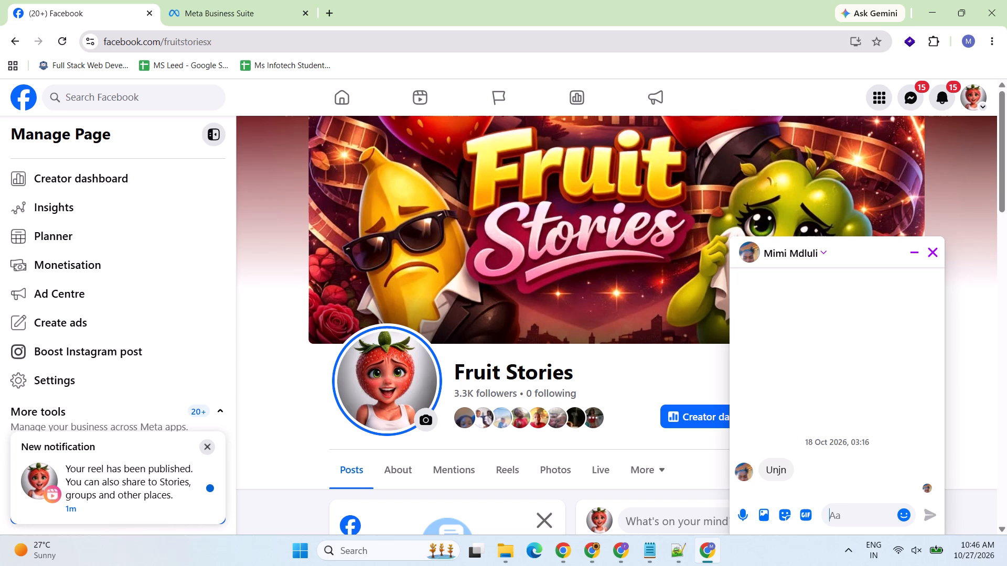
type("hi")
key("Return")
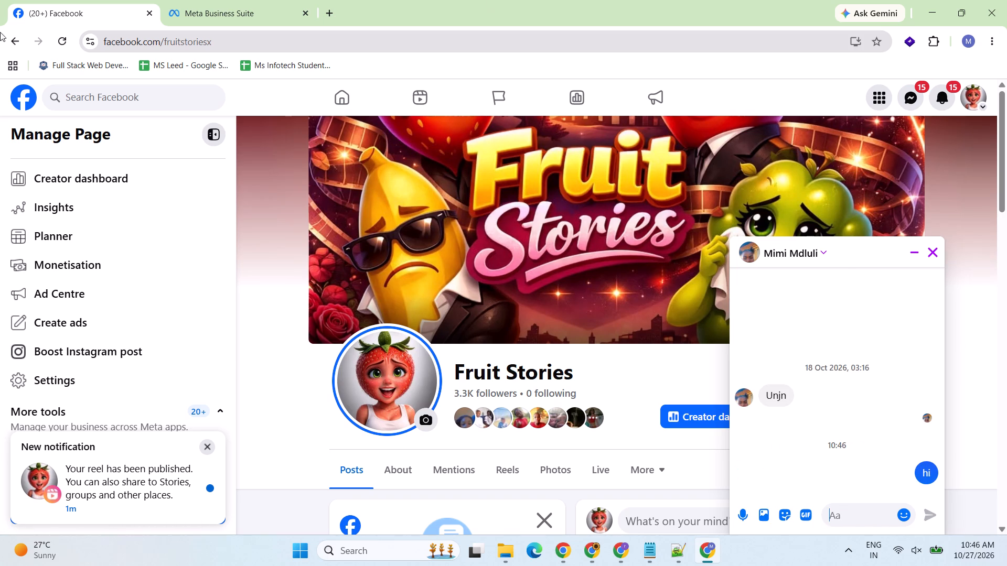
left_click(931, 252)
Find the three-week-old unread "Hello, Fruit Stories!" chat near the end of the chat list, reply "hi", and close it.
left_click(916, 108)
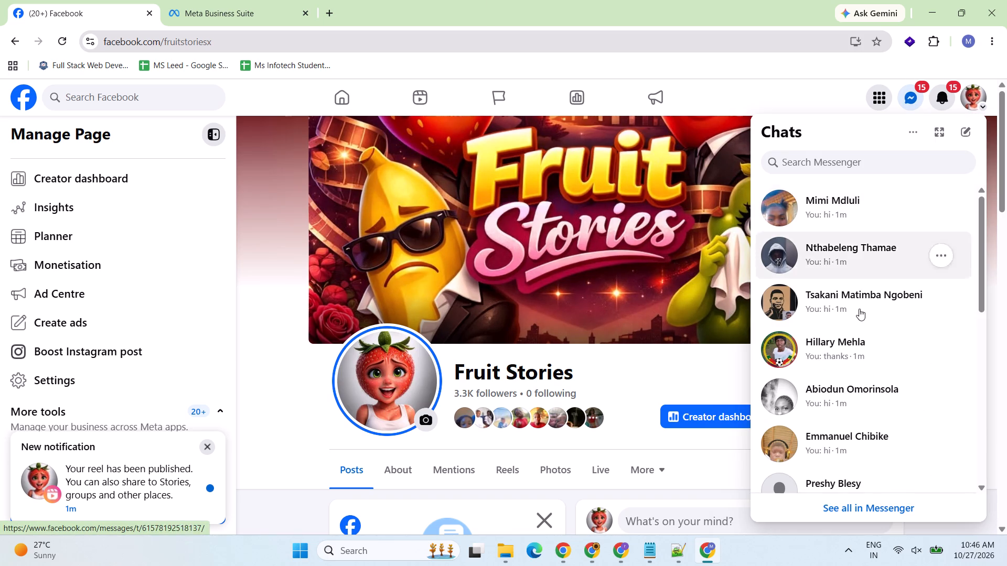
scroll(856, 321, "down", 13)
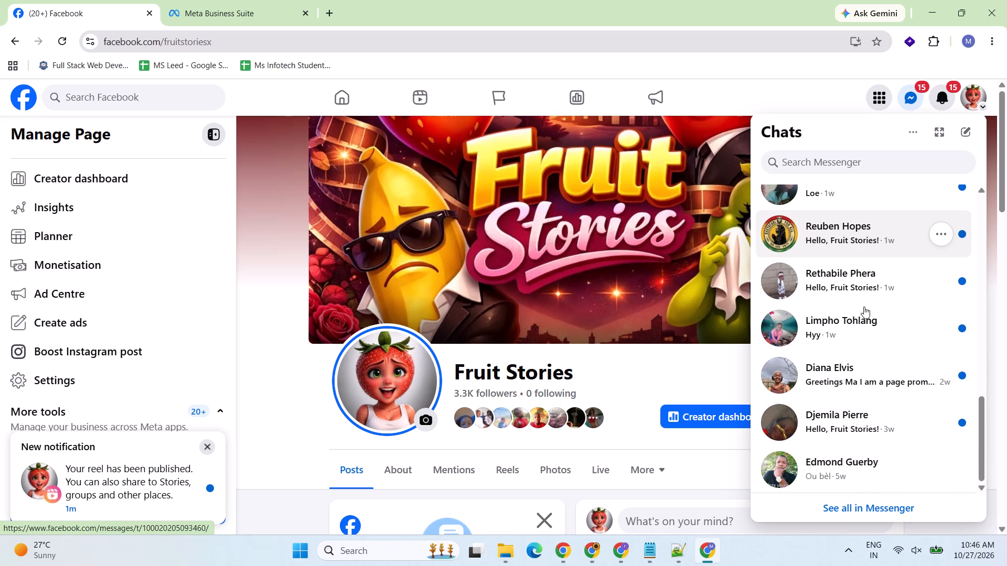
scroll(864, 307, "down", 1)
left_click(859, 423)
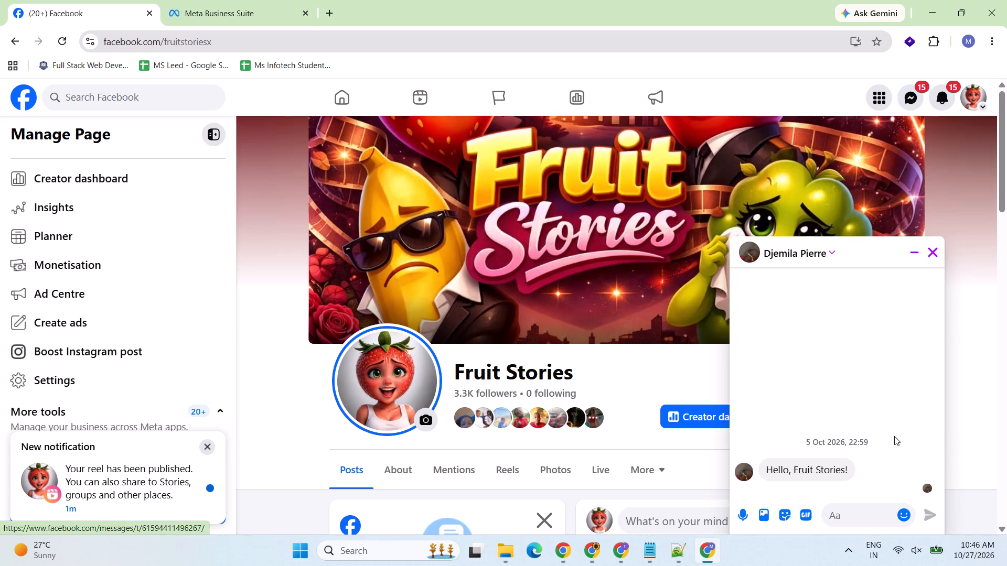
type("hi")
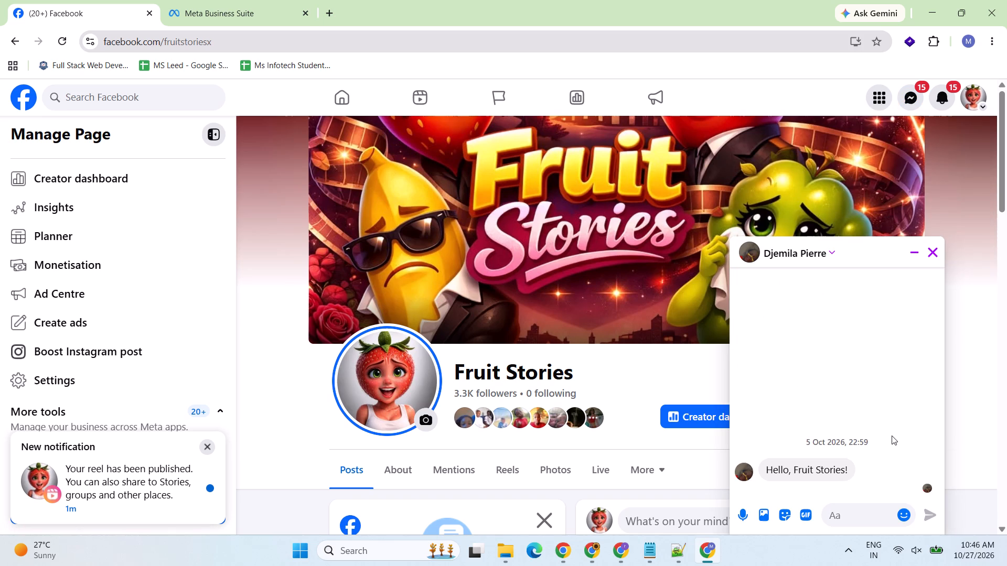
left_click(838, 511)
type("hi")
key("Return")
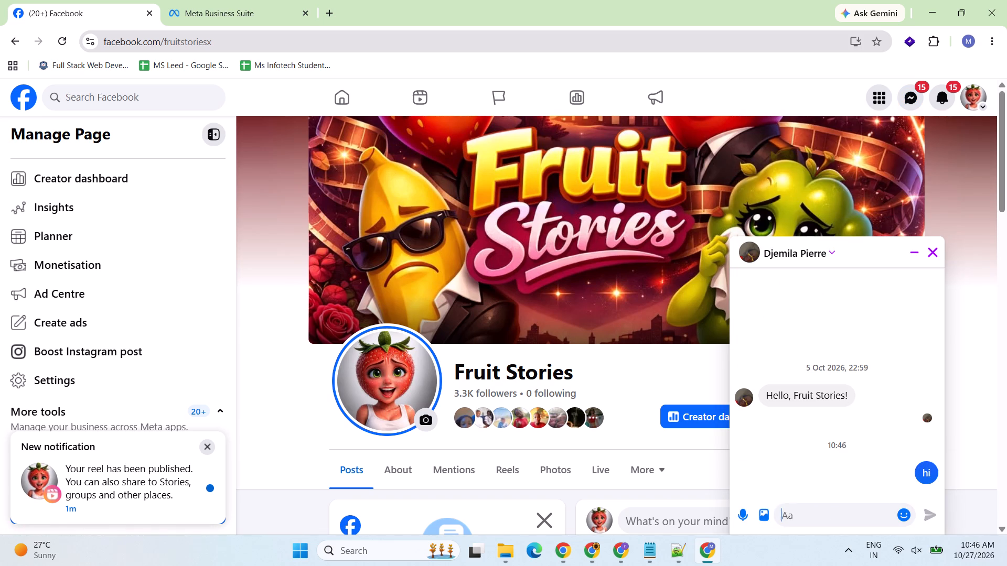
left_click(929, 254)
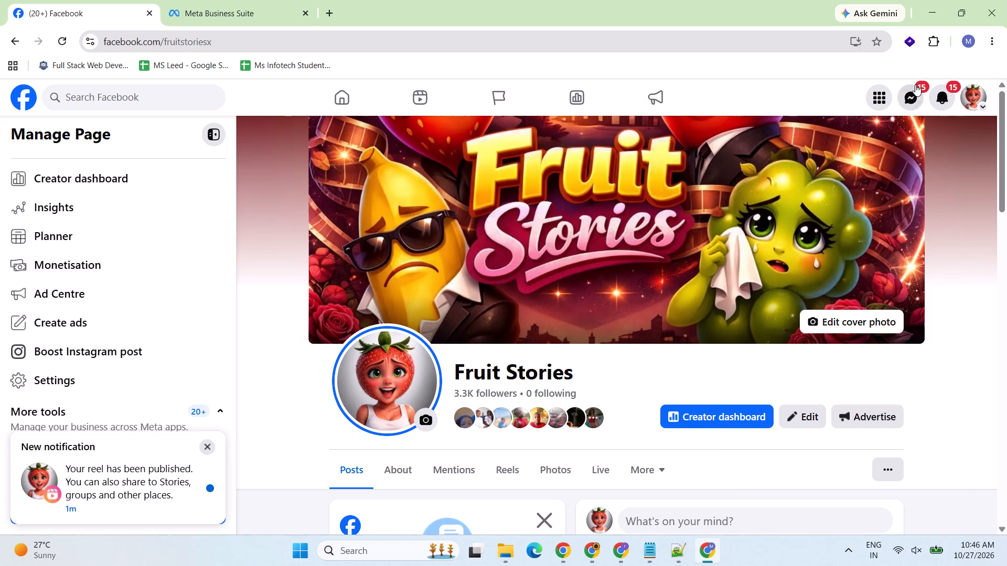
Reply "hi" to the unread "How can I create fruit stories" chat and close it.
left_click(915, 86)
scroll(880, 361, "down", 8)
scroll(895, 317, "down", 3)
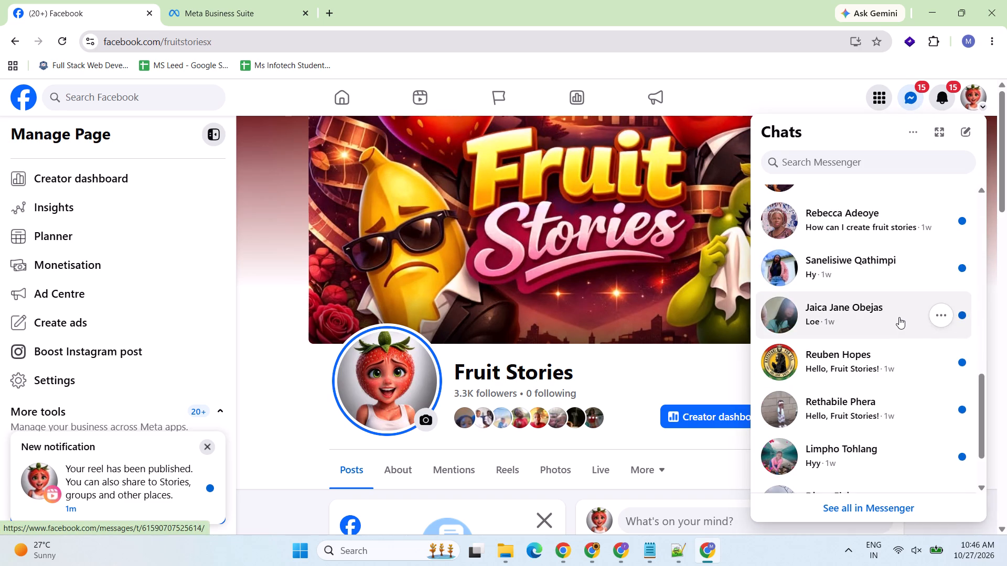
scroll(900, 287, "up", 1)
left_click(857, 299)
left_click(847, 516)
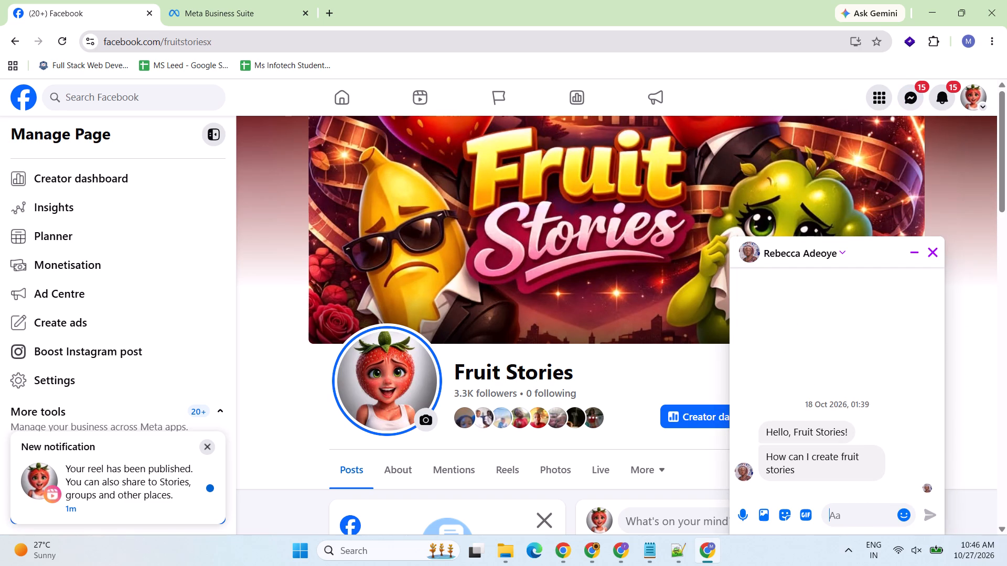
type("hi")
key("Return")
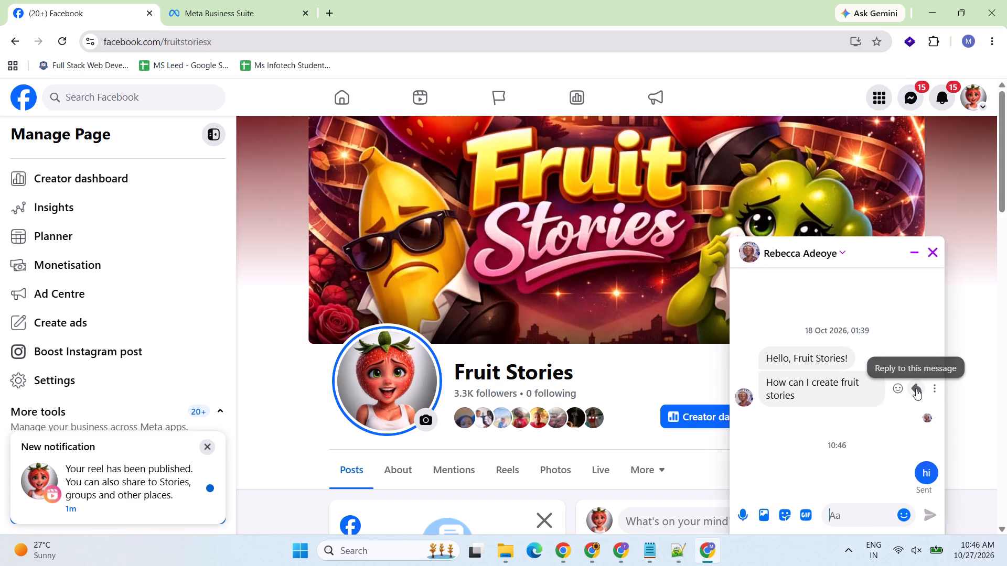
left_click(936, 256)
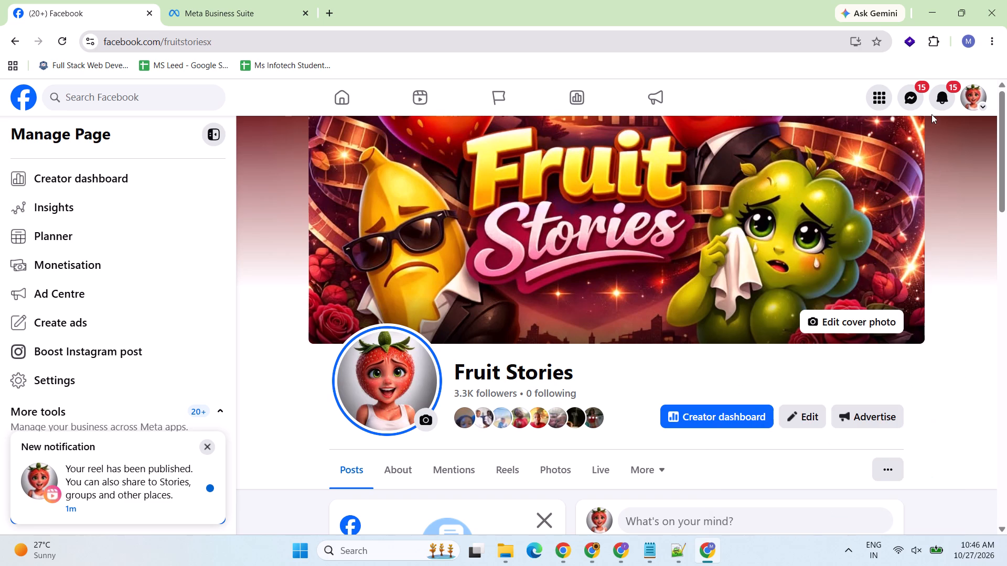
Locate the unread "Hy" chat below the answered conversations, reply "hi", and close it.
left_click(912, 103)
scroll(866, 391, "down", 11)
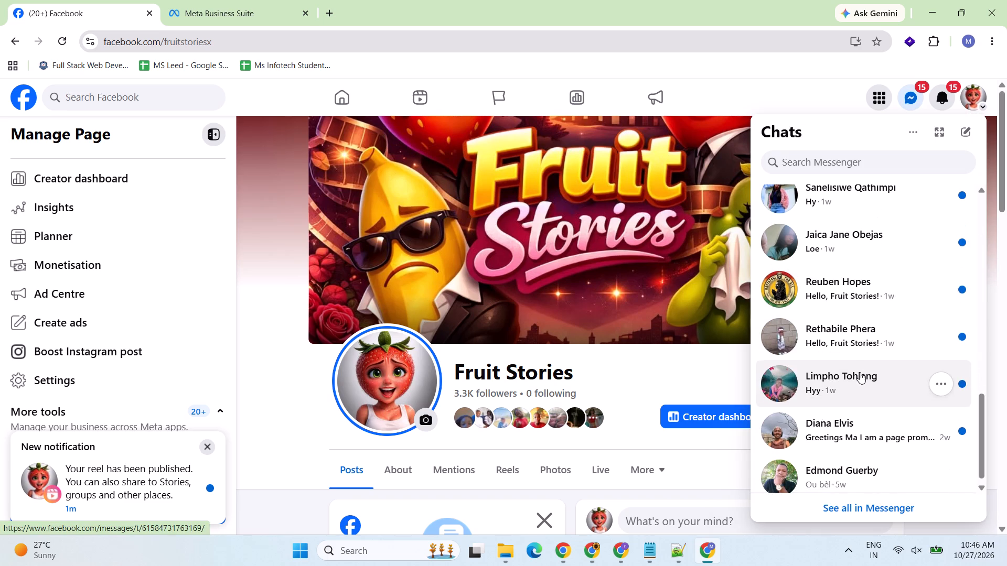
scroll(855, 249, "up", 1)
left_click(845, 263)
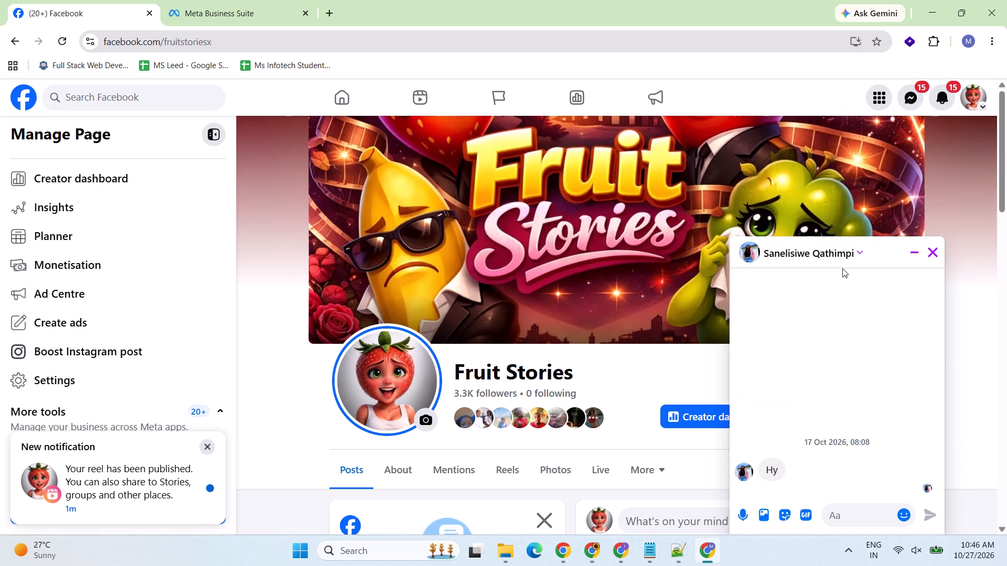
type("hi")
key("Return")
left_click(854, 518)
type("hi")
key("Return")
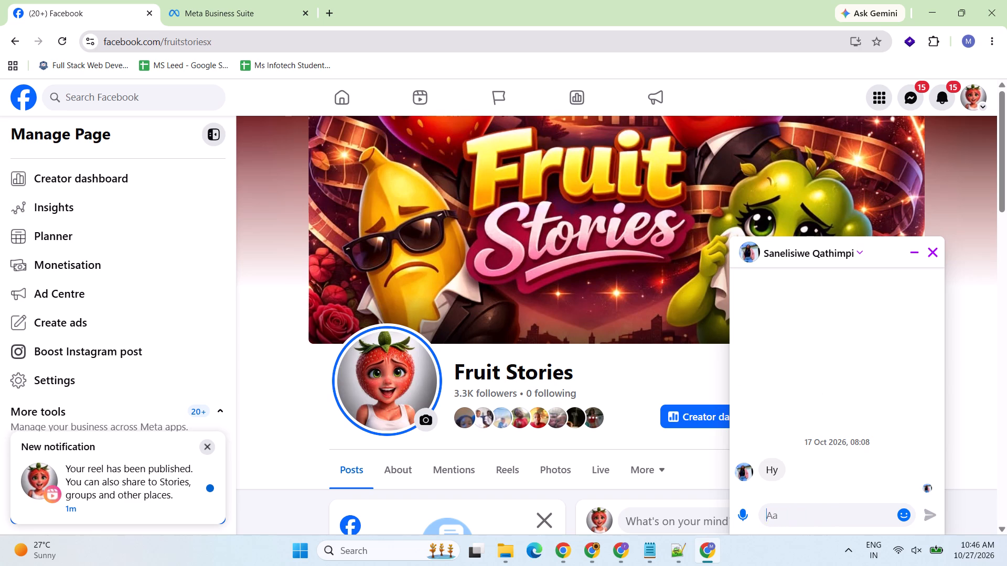
left_click(929, 257)
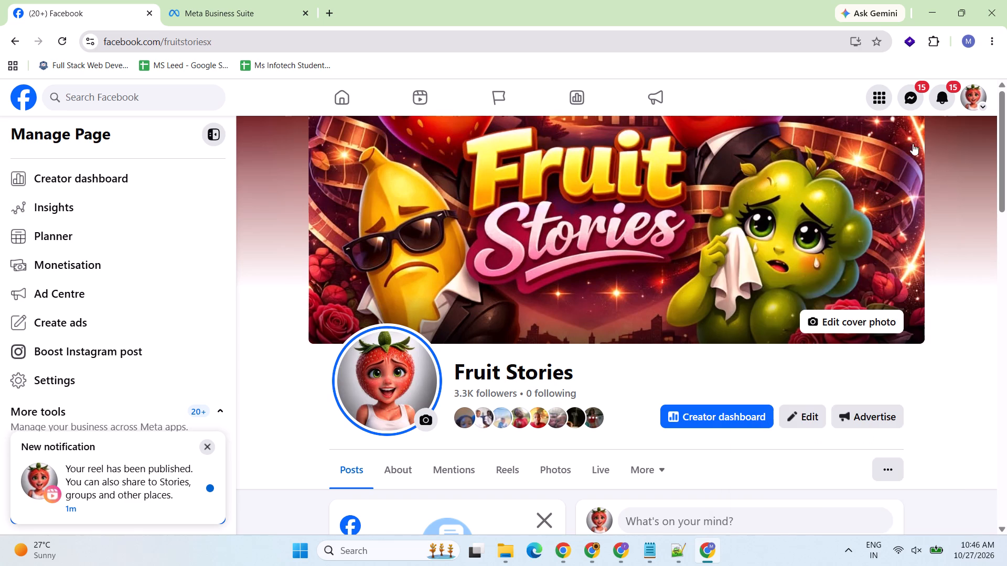
Reply "hi" to the unread "Loe" chat below the answered conversations and close it.
left_click(915, 104)
scroll(903, 339, "down", 11)
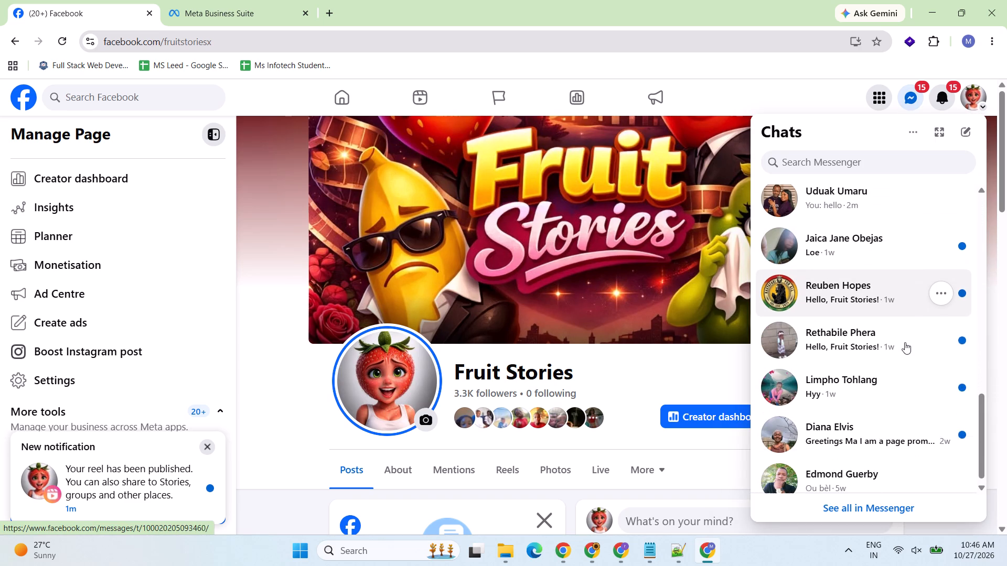
left_click(859, 248)
left_click(856, 513)
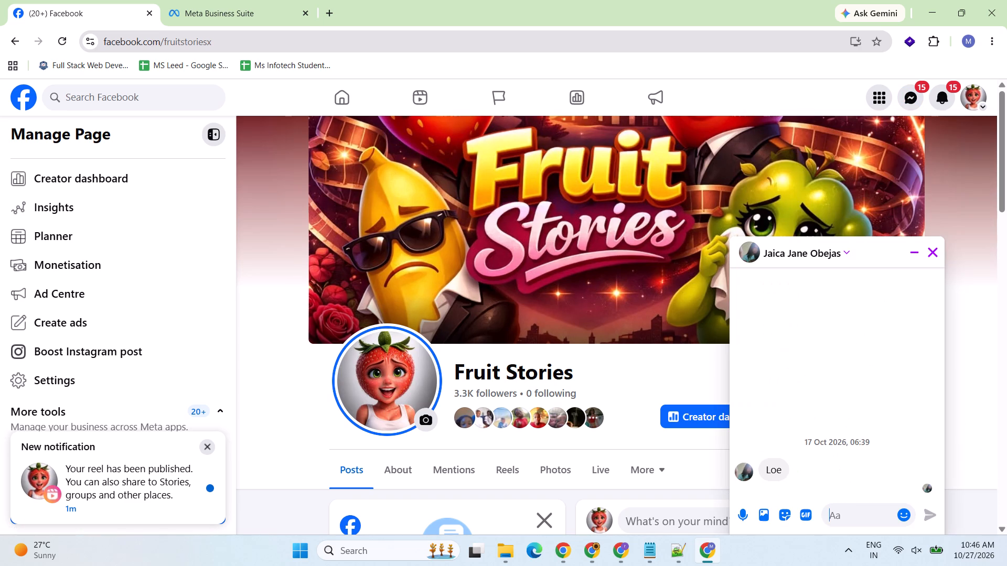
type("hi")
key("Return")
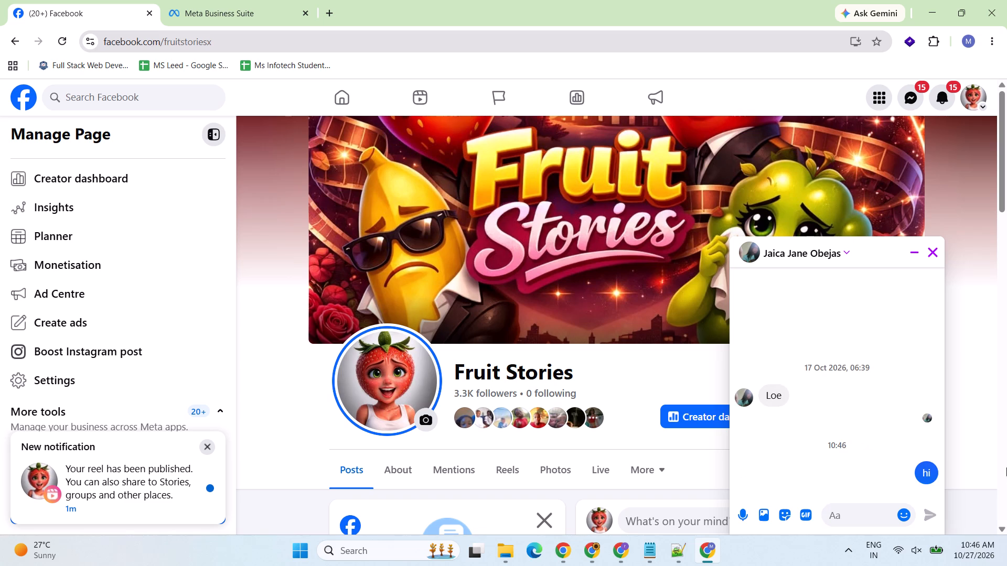
left_click(930, 250)
Reply "hi" to the first one-week-old unread "Hello, Fruit Stories!" chat below the answered conversations and close it.
left_click(904, 90)
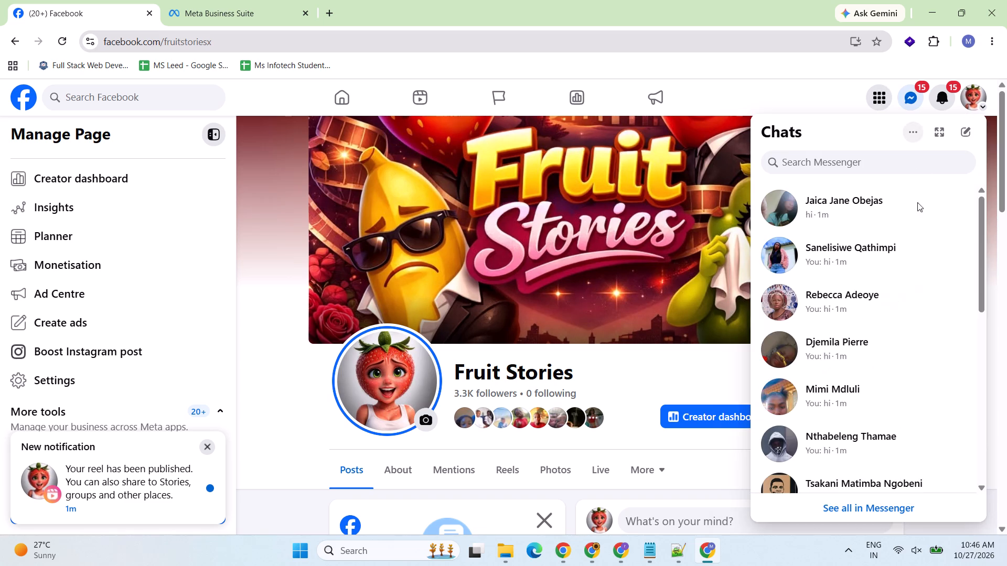
scroll(877, 366, "down", 12)
left_click(891, 295)
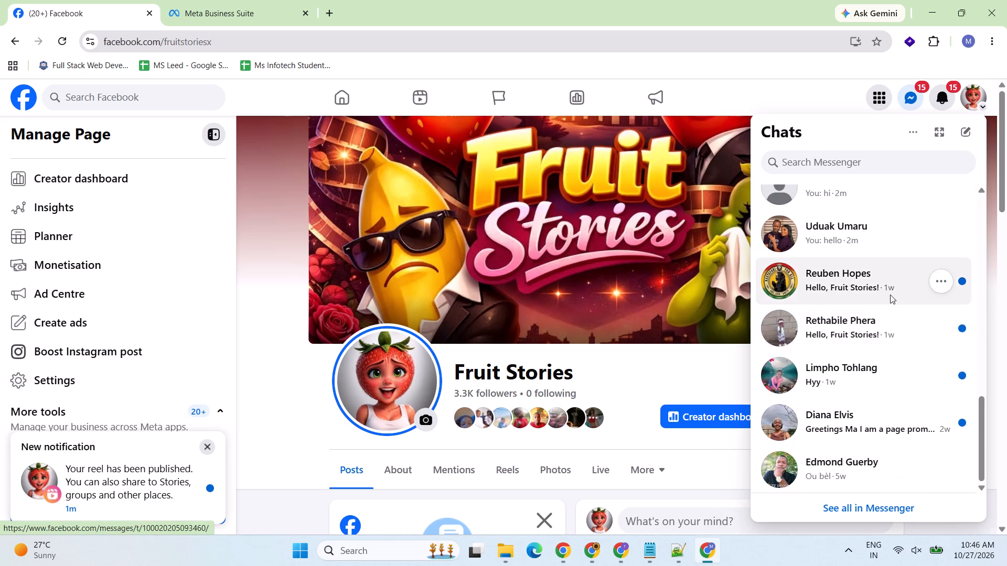
left_click(840, 519)
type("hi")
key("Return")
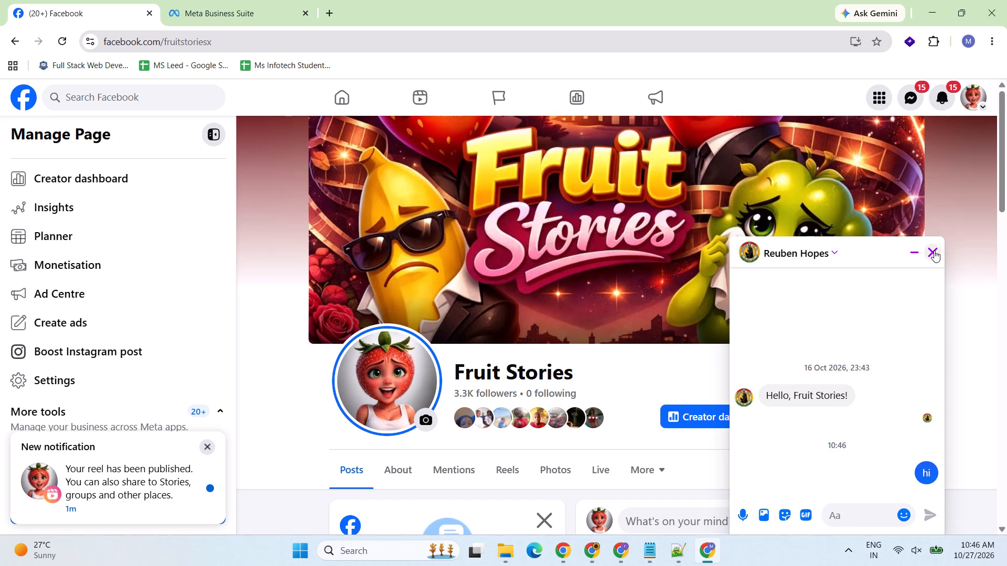
left_click(934, 251)
Reply "hi" to the remaining unread "Hello, Fruit Stories!" chat below the answered conversations and close it.
left_click(914, 93)
scroll(917, 326, "down", 8)
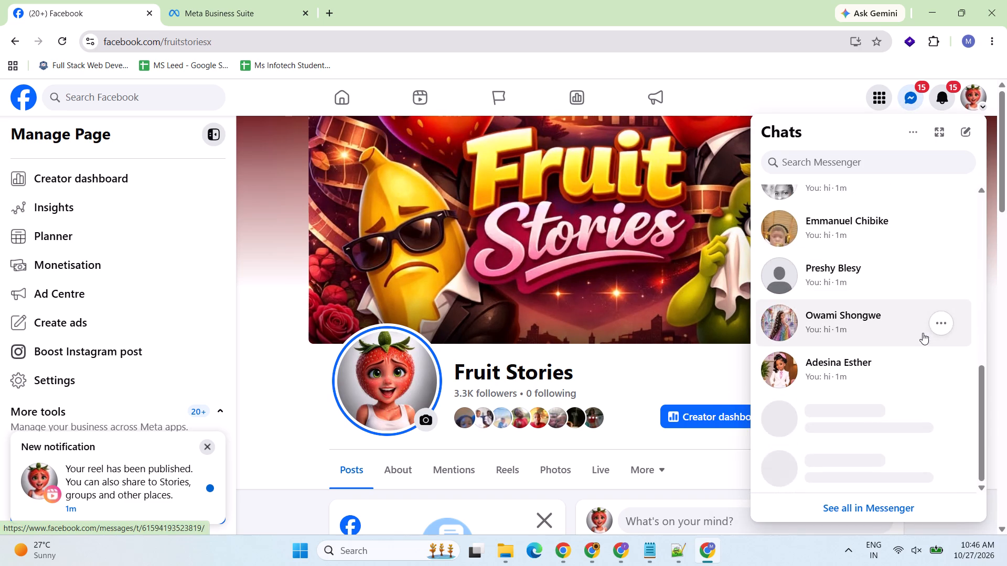
scroll(923, 345, "down", 5)
left_click(852, 339)
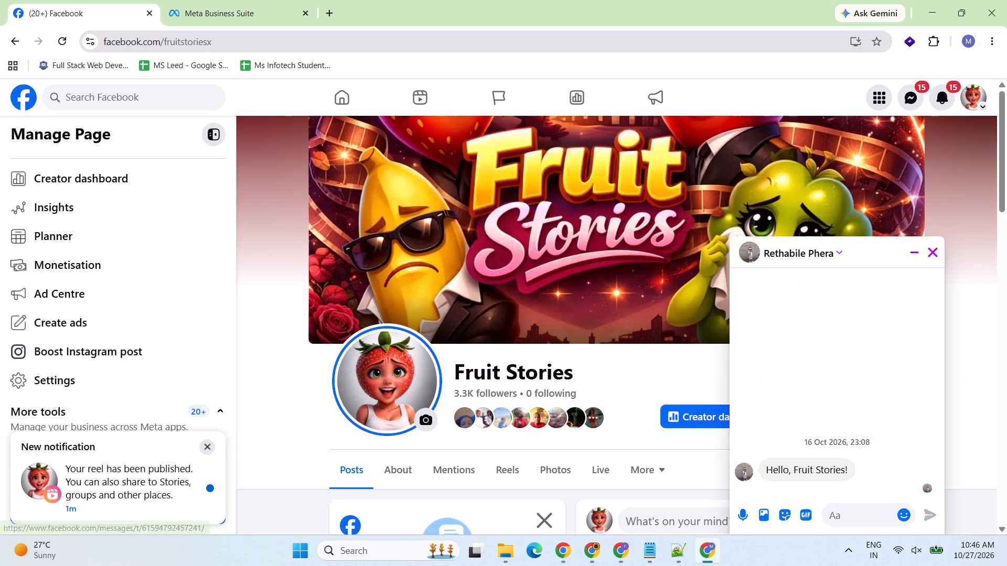
left_click(849, 527)
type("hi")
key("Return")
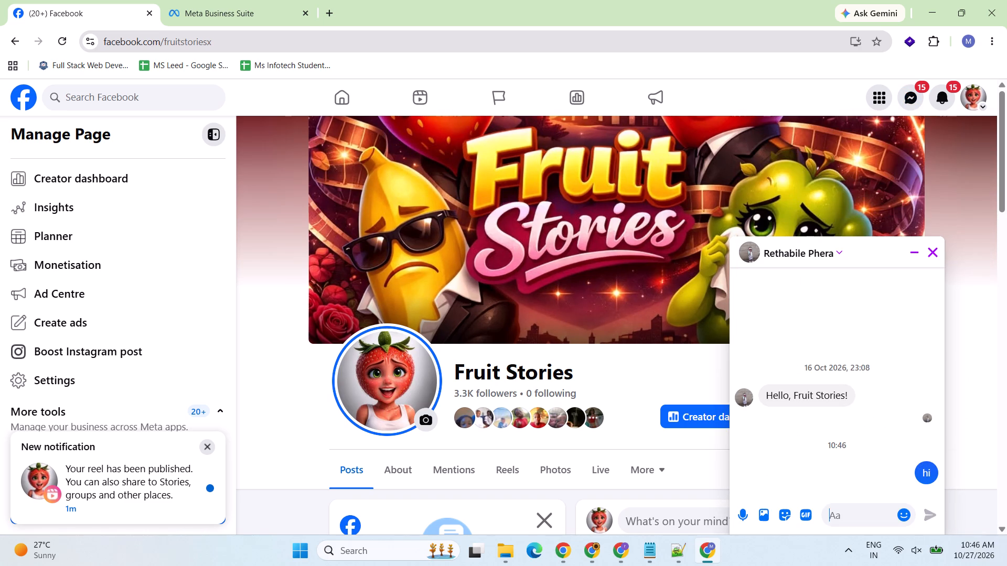
left_click(925, 251)
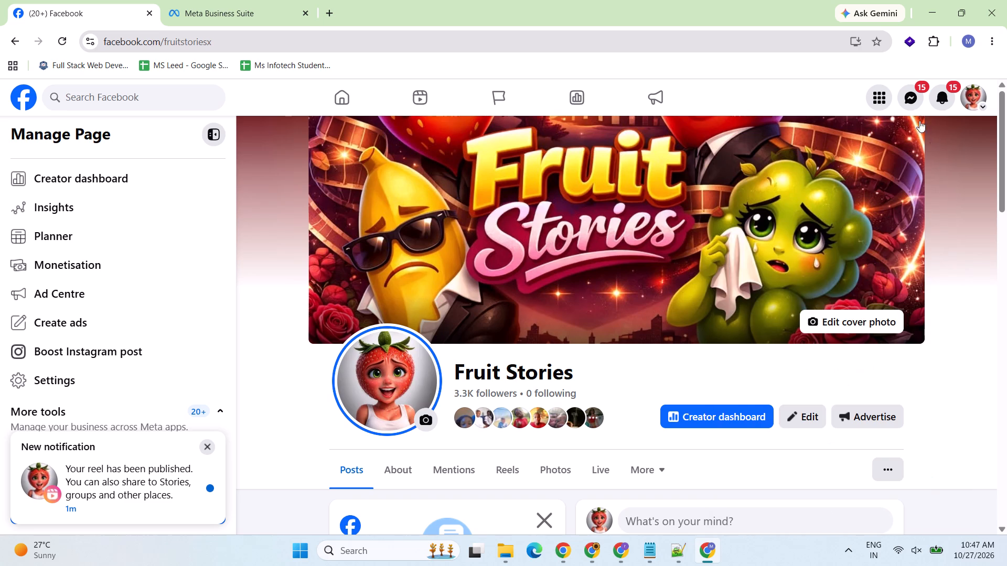
Locate the unread "Hyy" chat below the answered conversations, reply "hi", and close it.
left_click(912, 113)
left_click(908, 102)
scroll(884, 382, "down", 16)
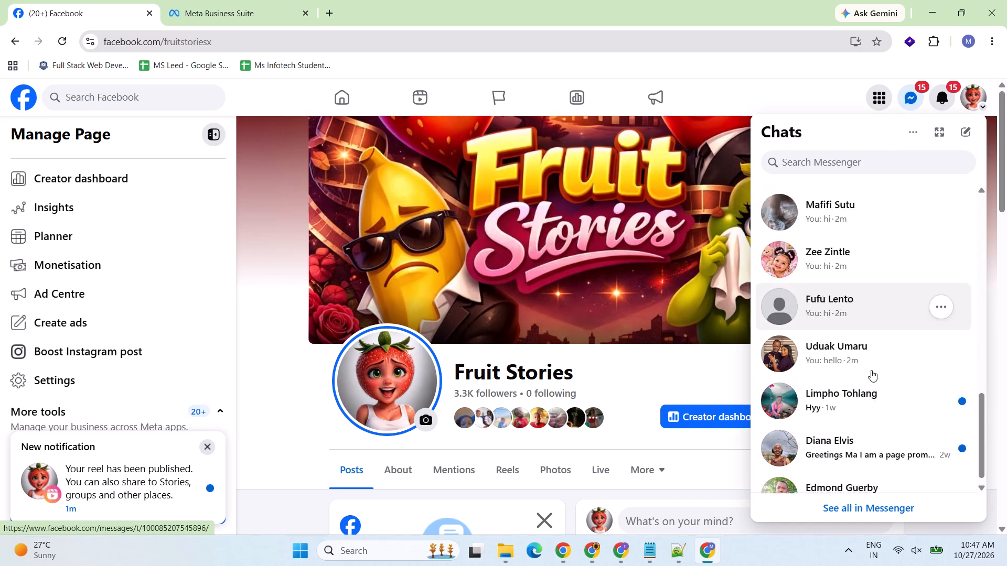
left_click(870, 390)
left_click(849, 517)
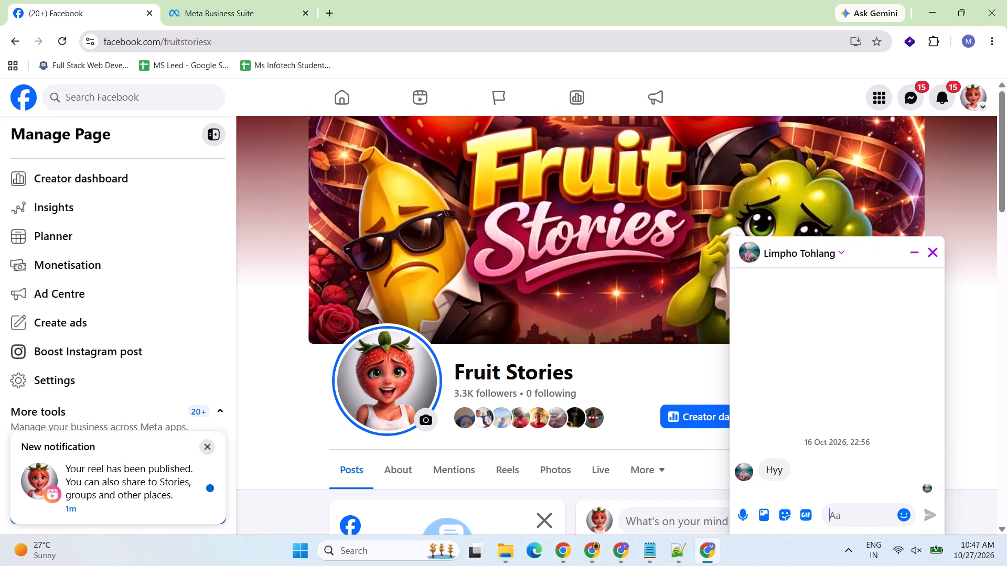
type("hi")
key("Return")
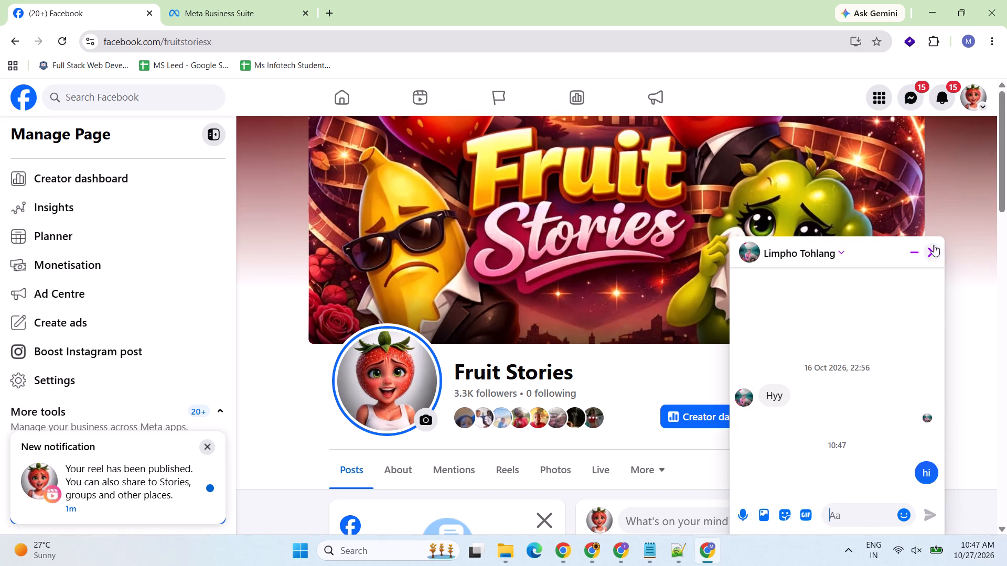
left_click(930, 253)
Reply "hi" to the unread page promoter chat beginning "Greetings Ma", review the conversation, and close it.
left_click(910, 88)
scroll(913, 269, "down", 9)
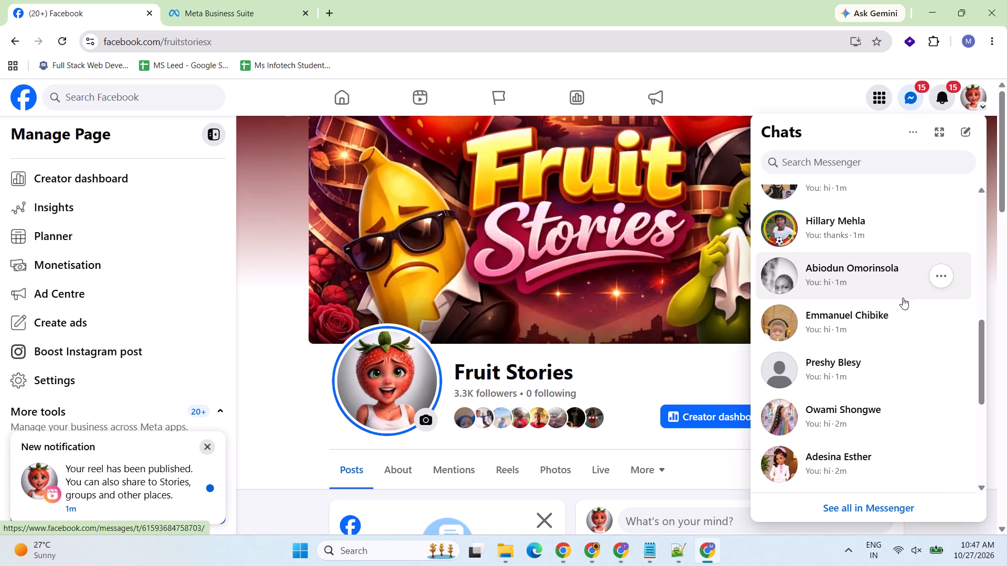
scroll(906, 321, "down", 6)
left_click(888, 436)
left_click(853, 515)
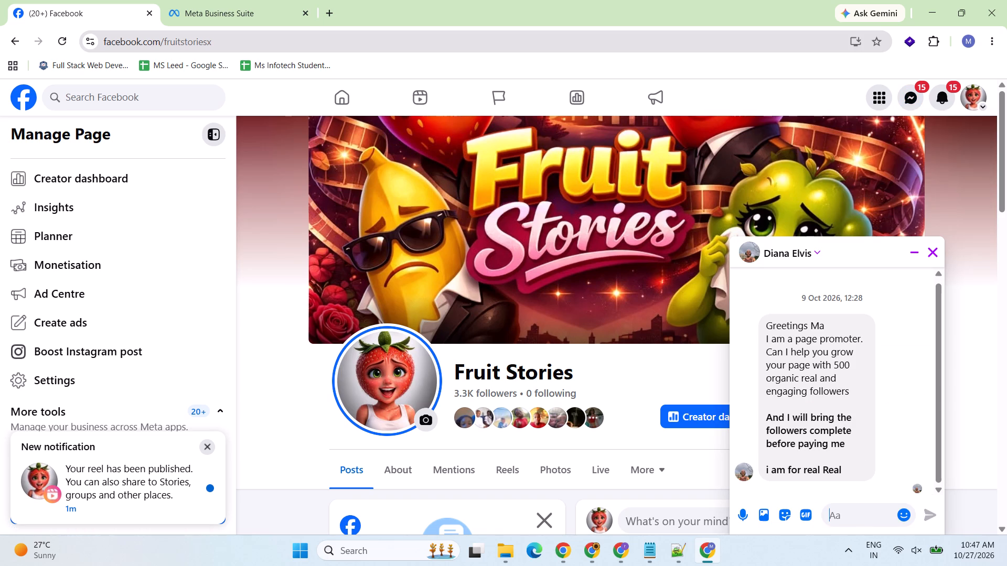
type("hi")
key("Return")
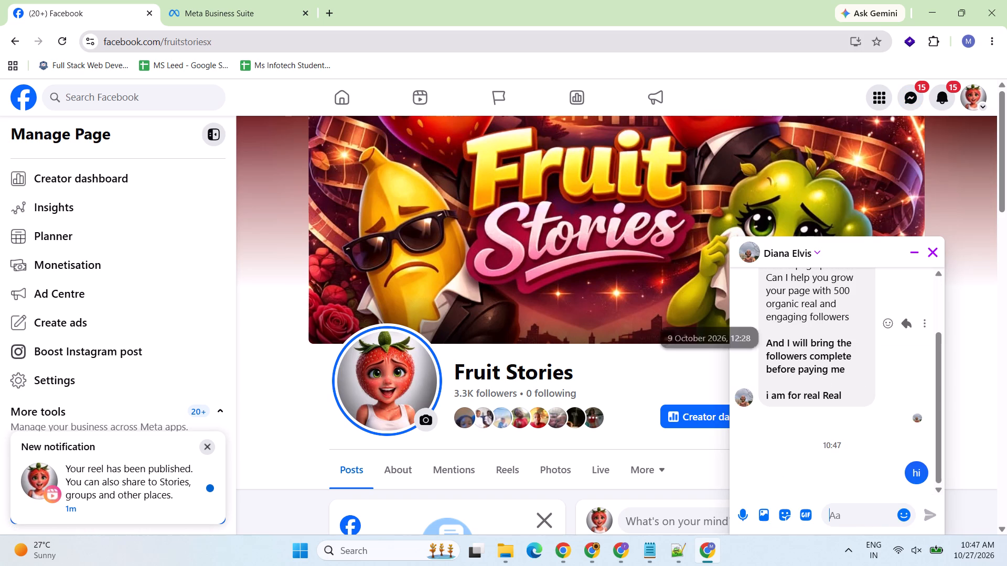
scroll(803, 388, "up", 1)
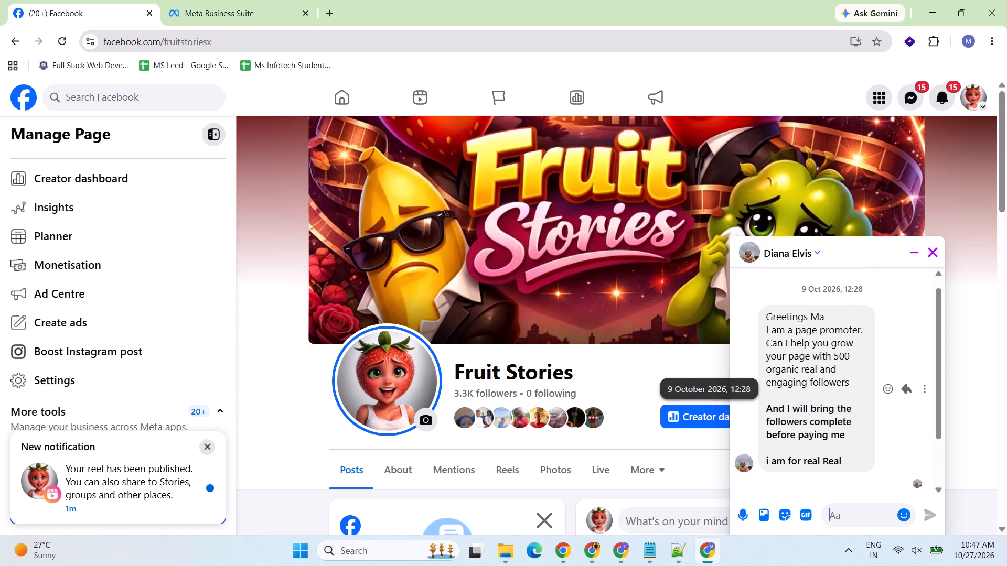
scroll(888, 409, "down", 3)
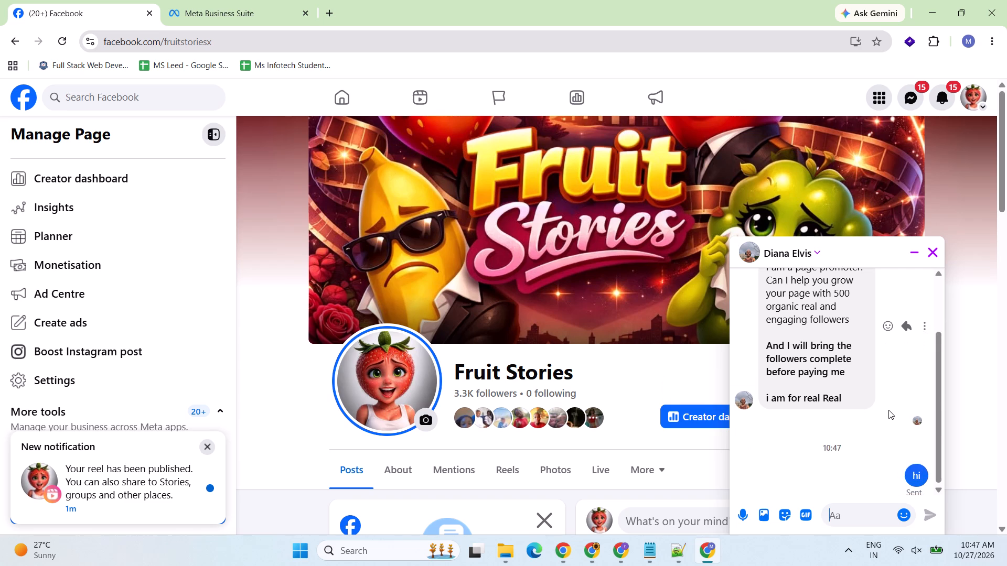
left_click(935, 254)
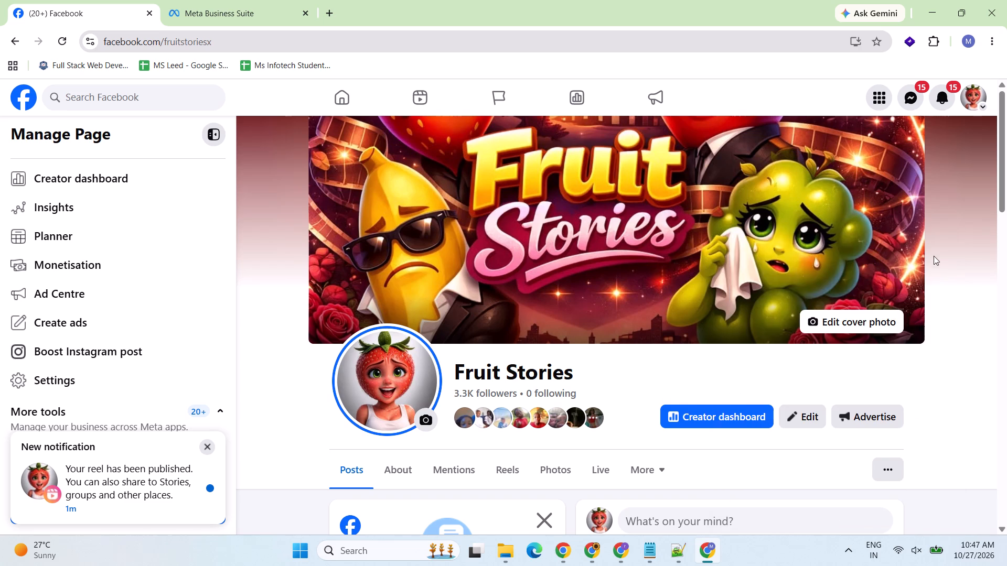
Check the chat list down to its end for remaining unread conversations and reload the Fruit Stories page.
left_click(905, 111)
left_click(913, 104)
scroll(910, 354, "down", 9)
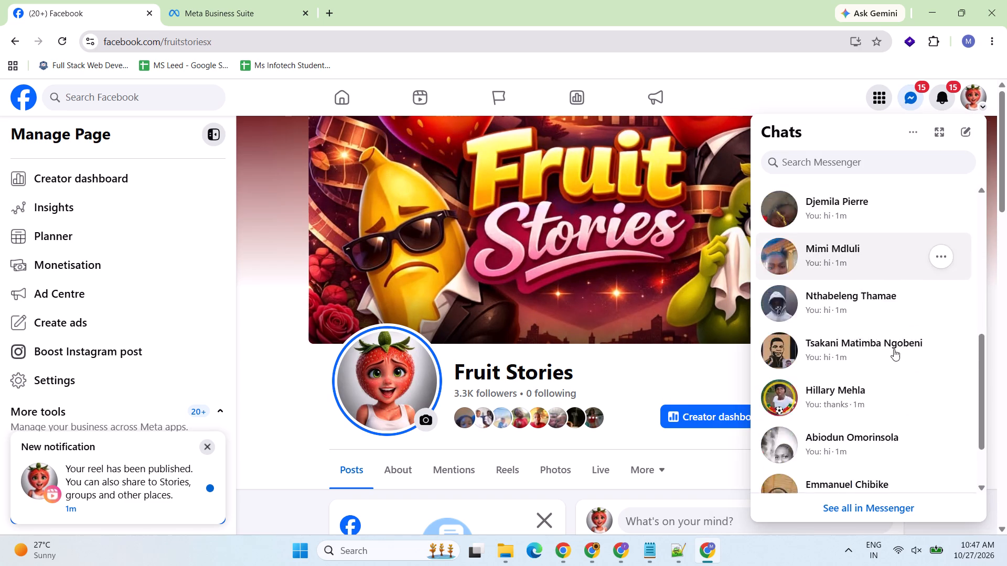
scroll(895, 353, "down", 13)
right_click(265, 217)
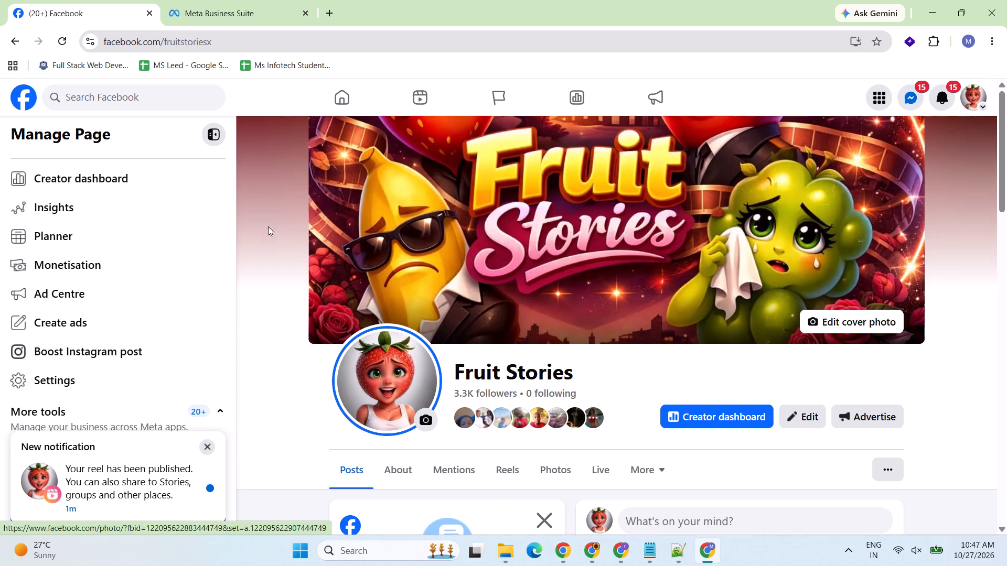
left_click(322, 256)
Switch to Meta Business Suite and start a new bulk upload of reels from the published content page.
left_click(248, 0)
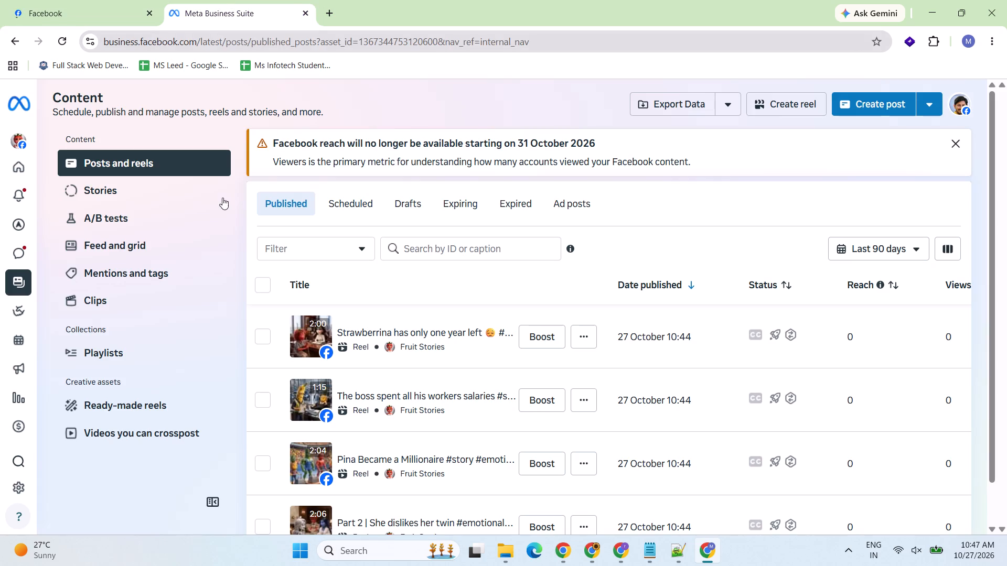
left_click_drag(293, 146, 441, 155)
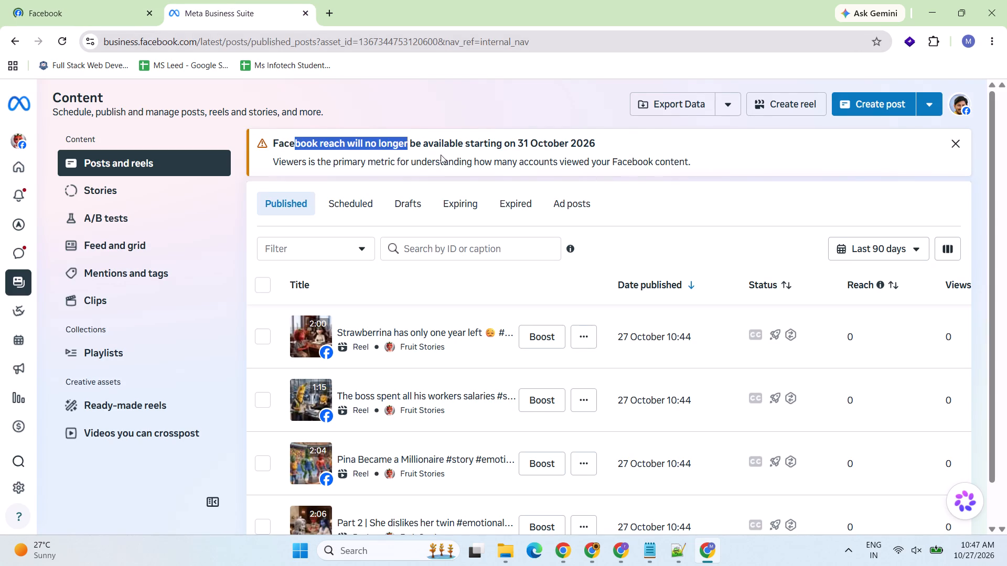
left_click_drag(441, 155, 448, 155)
left_click(534, 168)
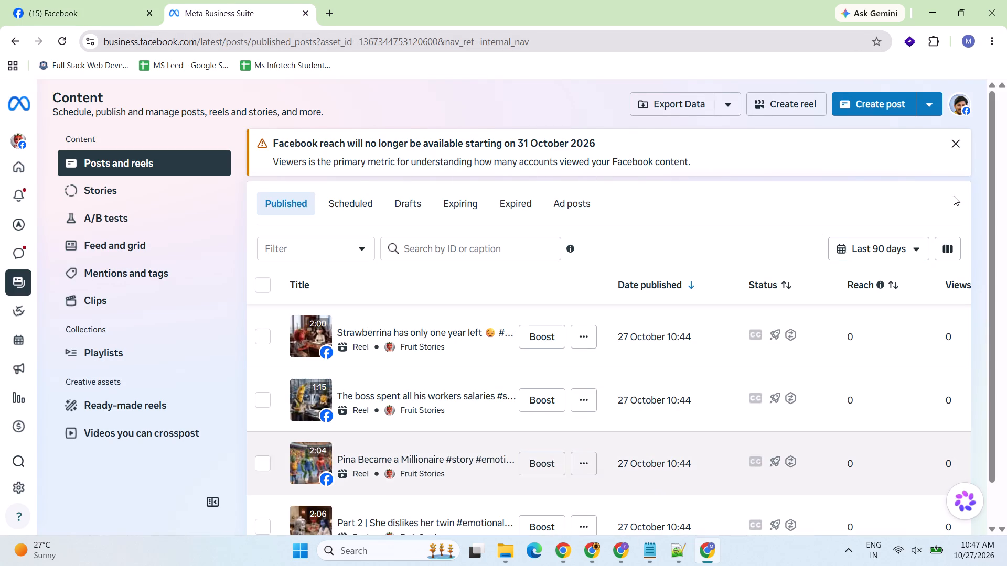
left_click(929, 106)
left_click(894, 189)
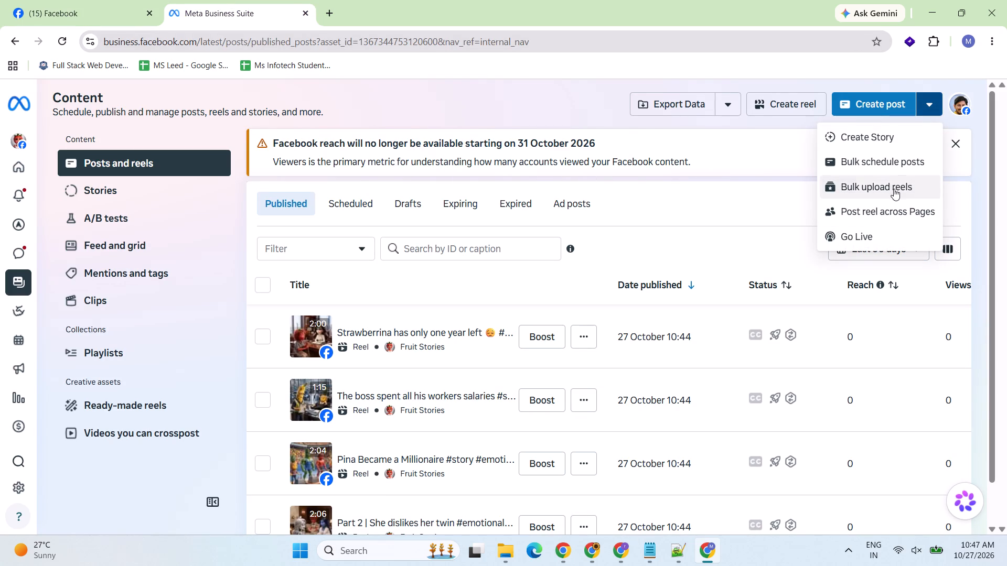
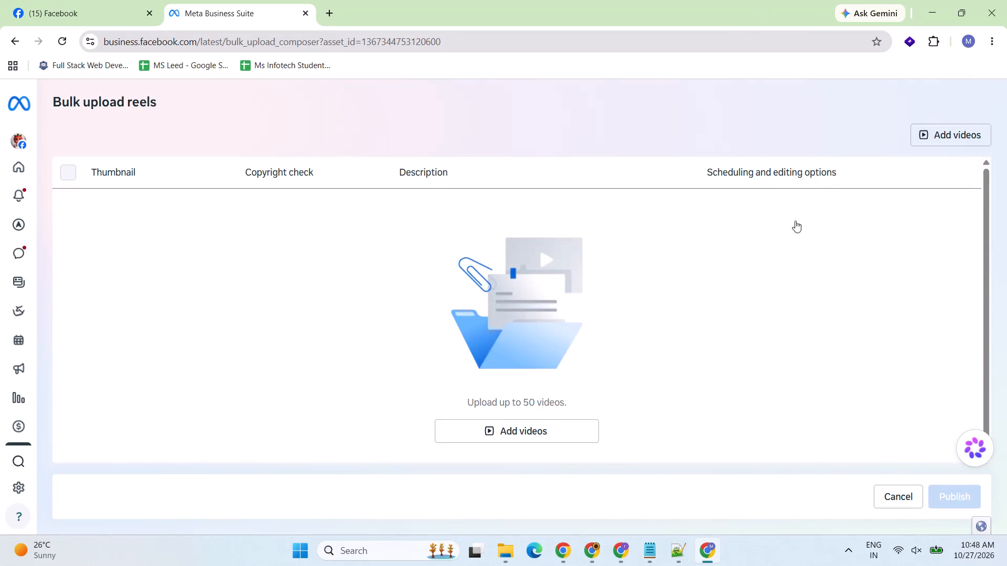
Open the video picker for the bulk upload and delete the older fruitystories36 video files from the Downloads folder.
left_click(498, 433)
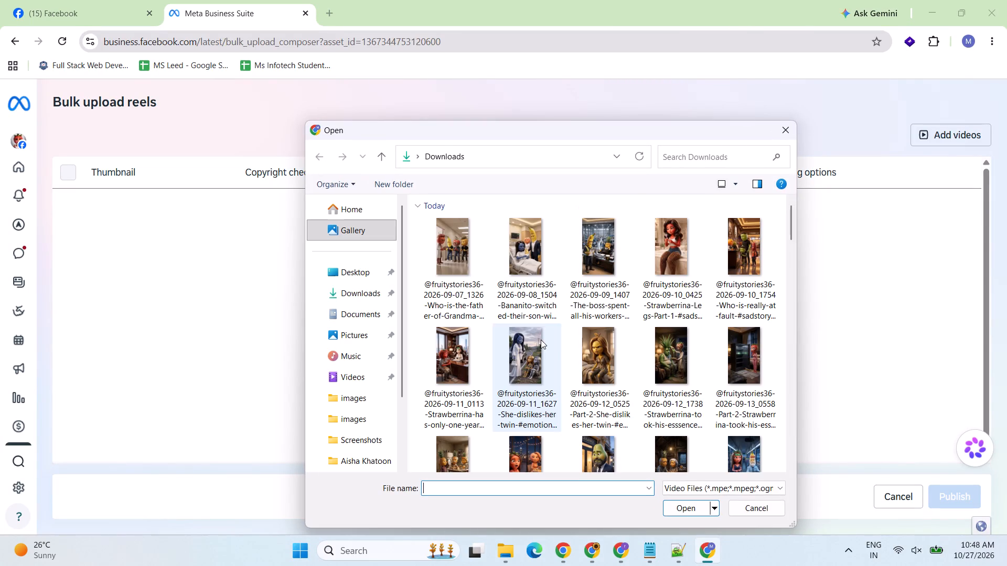
left_click_drag(417, 225, 599, 349)
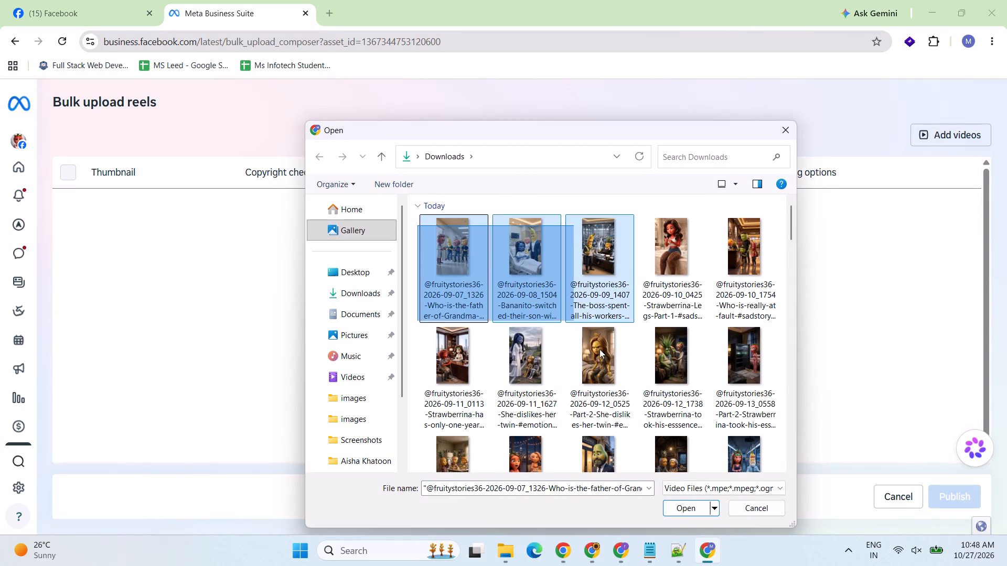
left_click_drag(599, 349, 756, 456)
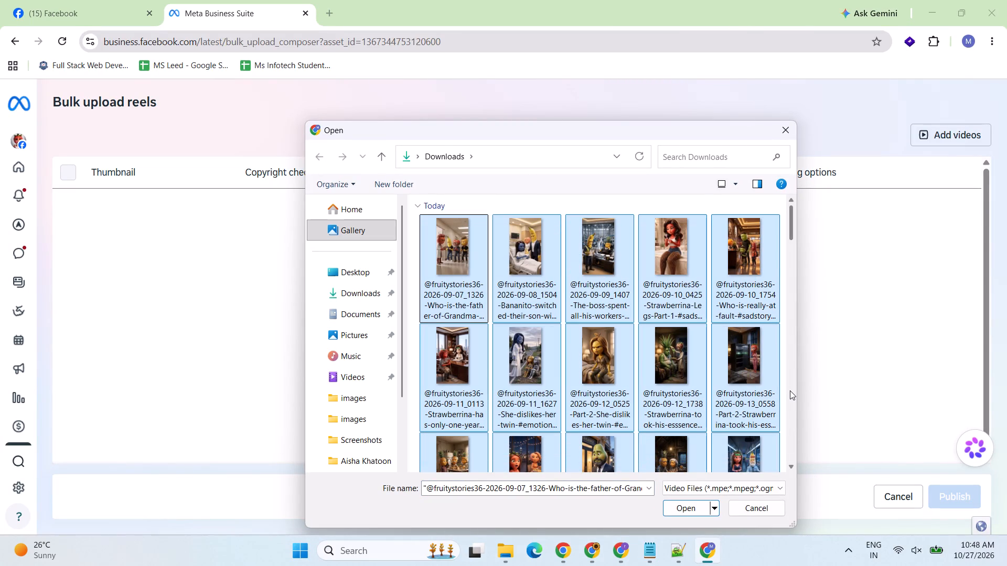
key("Delete")
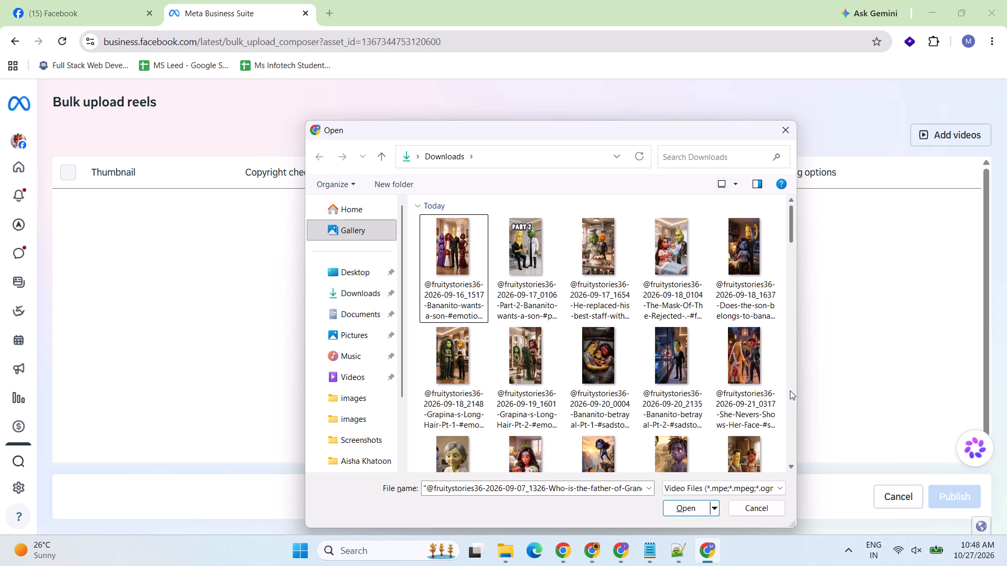
Select the remaining fruitystories36 videos in Downloads, starting with "Bananito wants a son", and add them to the bulk reel upload.
left_click(410, 223)
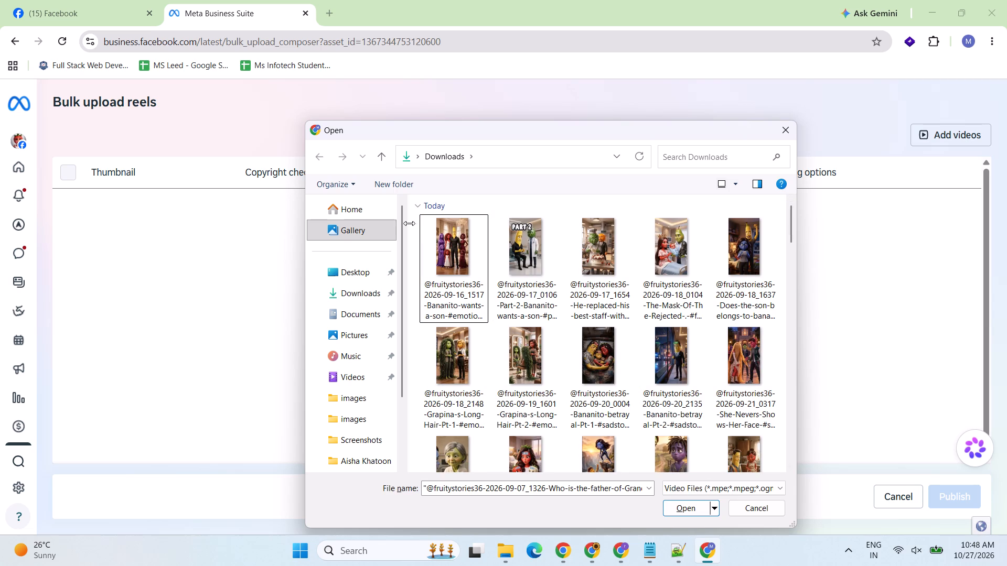
left_click(414, 225)
left_click_drag(413, 225, 766, 460)
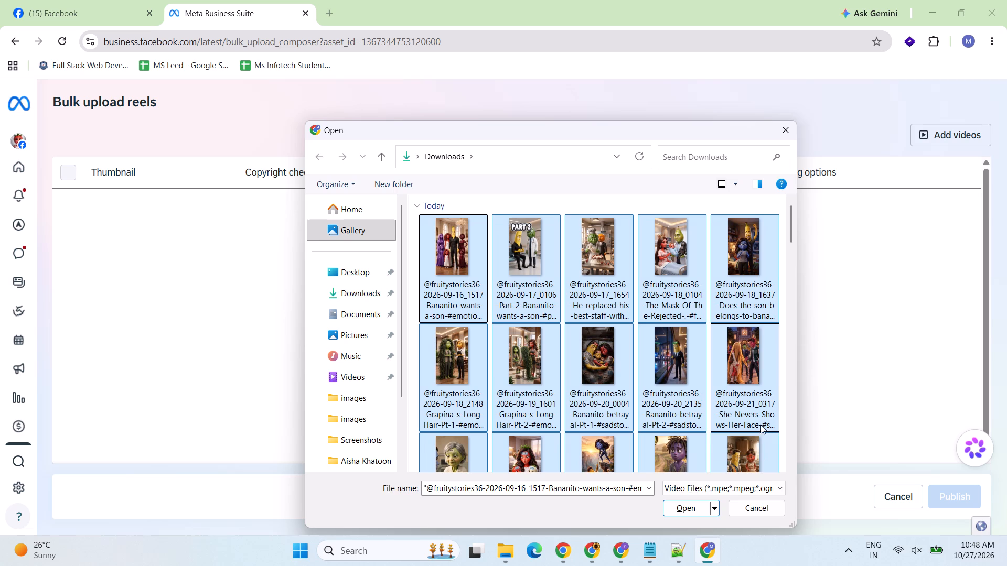
left_click(691, 509)
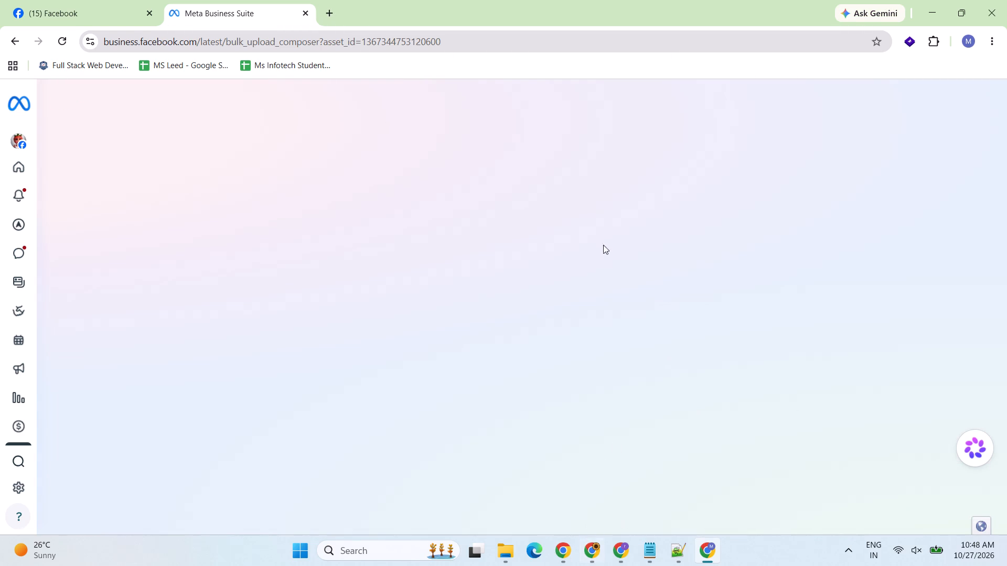
Review the Fruit Stories page's Facebook notifications about published reels, including the notification options, and close the list.
left_click(0, 0)
left_click(45, 0)
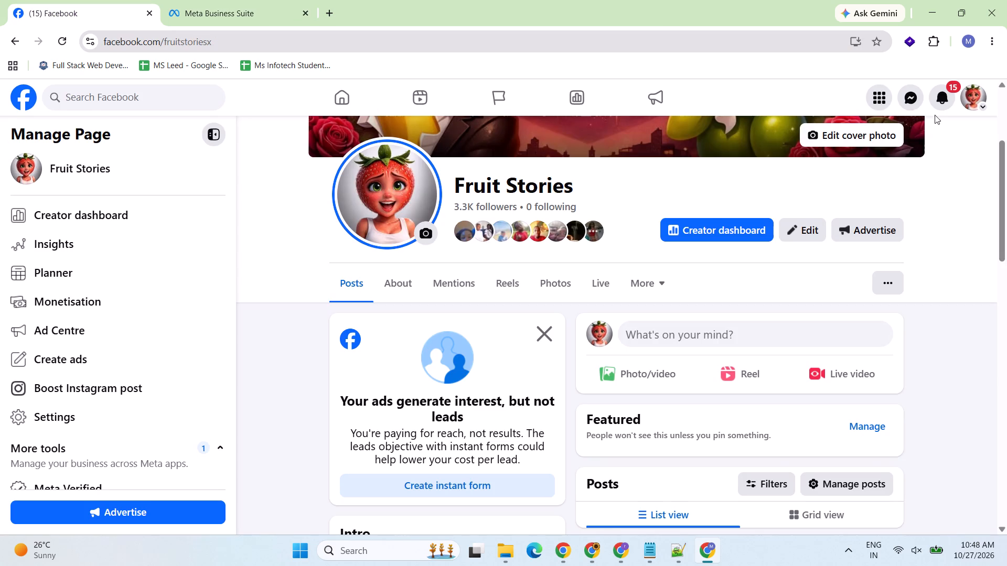
left_click(944, 93)
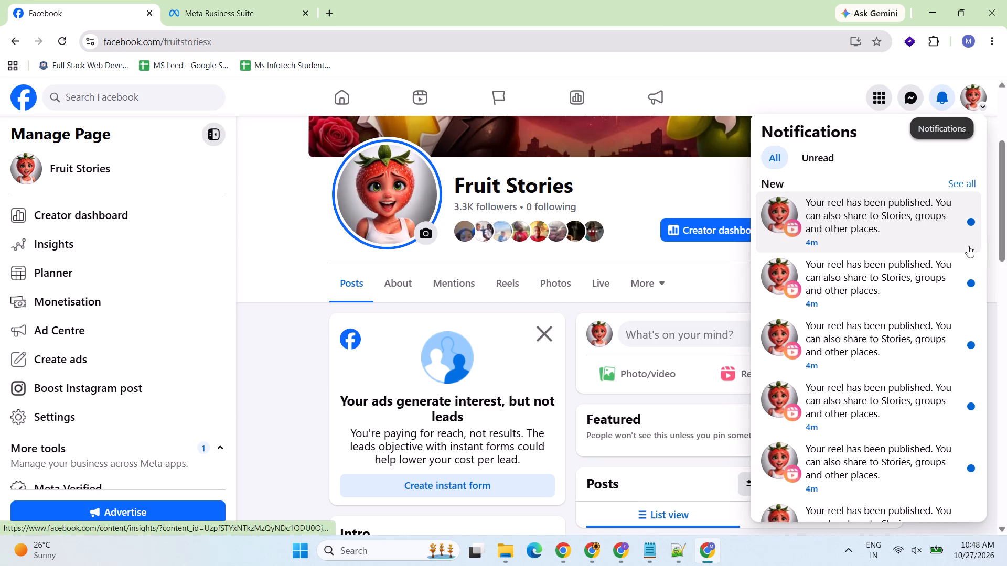
scroll(949, 245, "down", 7)
scroll(907, 315, "down", 6)
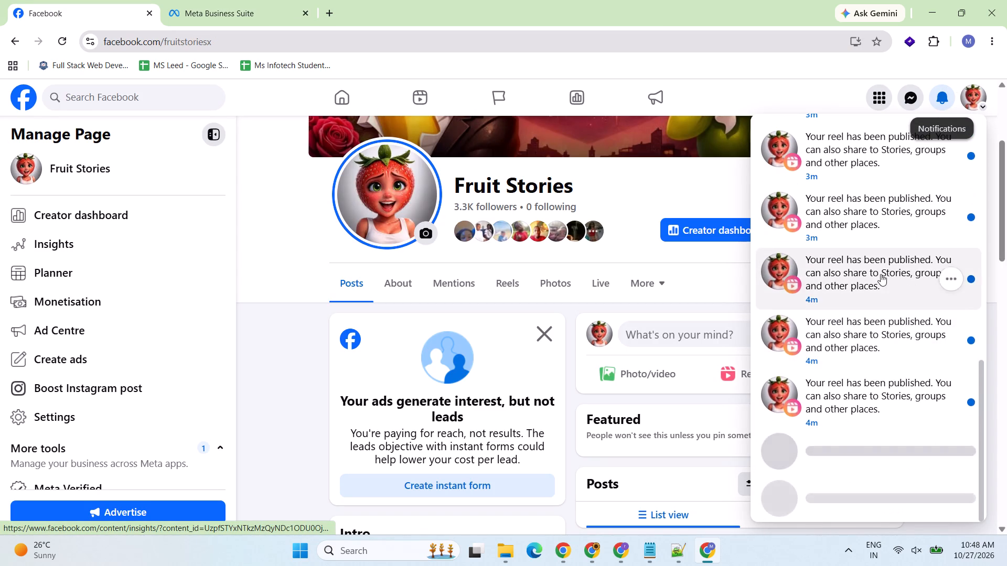
scroll(881, 274, "up", 11)
scroll(885, 279, "down", 1)
scroll(885, 279, "up", 5)
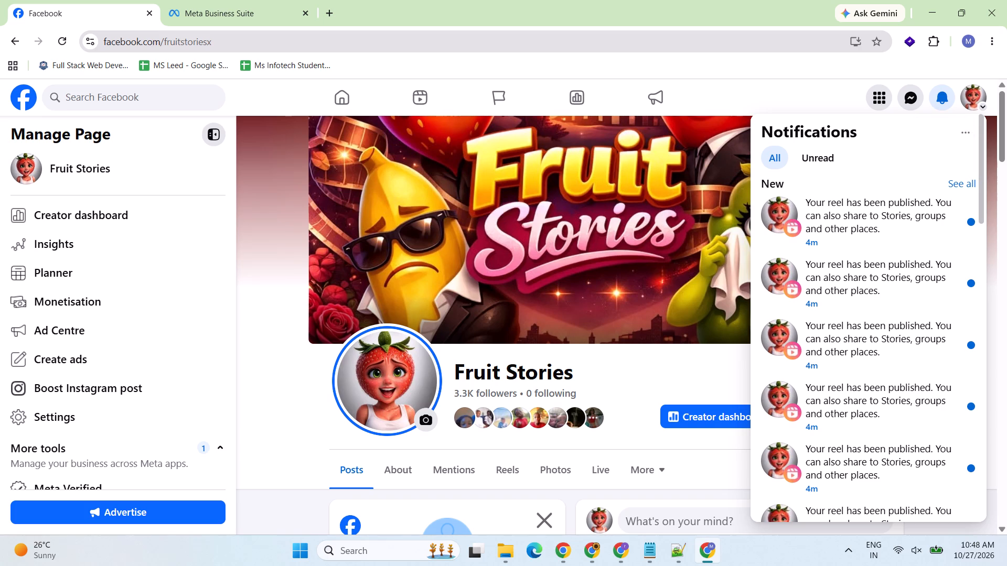
left_click(960, 130)
left_click(885, 171)
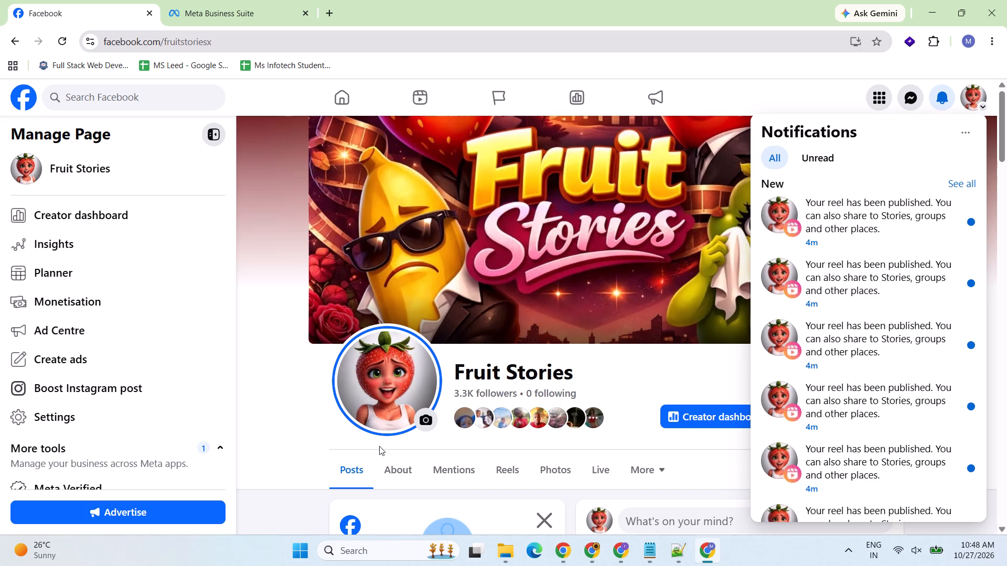
scroll(402, 430, "down", 5)
left_click(544, 189)
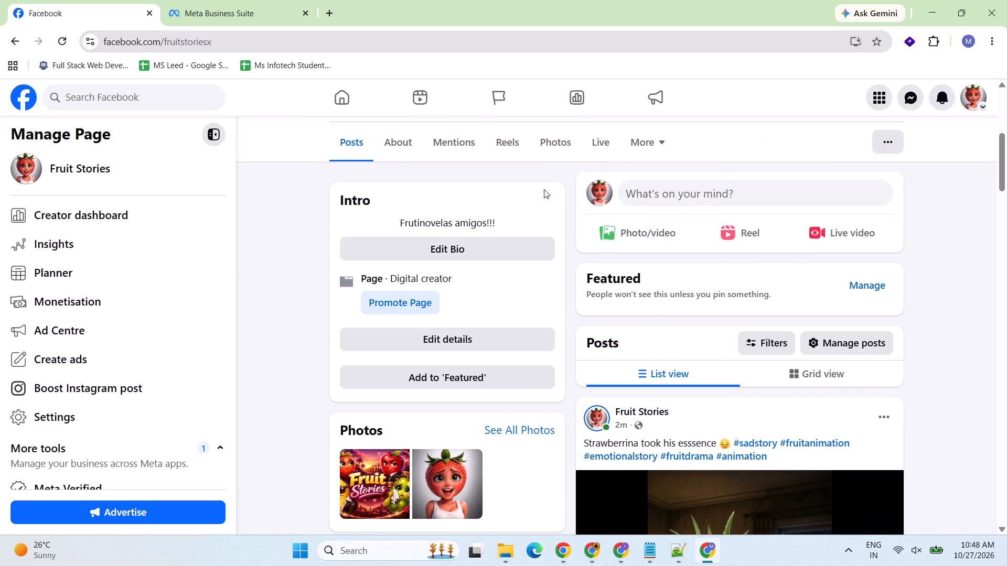
Look over the newest reels posted on the Fruit Stories page.
scroll(653, 339, "down", 5)
scroll(869, 352, "down", 4)
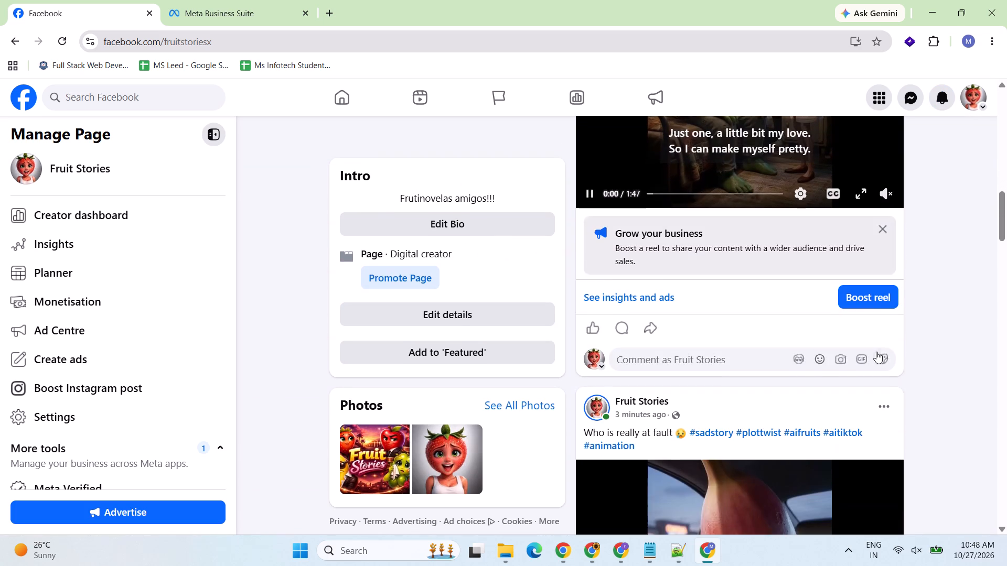
scroll(876, 343, "up", 7)
scroll(877, 341, "down", 2)
scroll(324, 209, "up", 7)
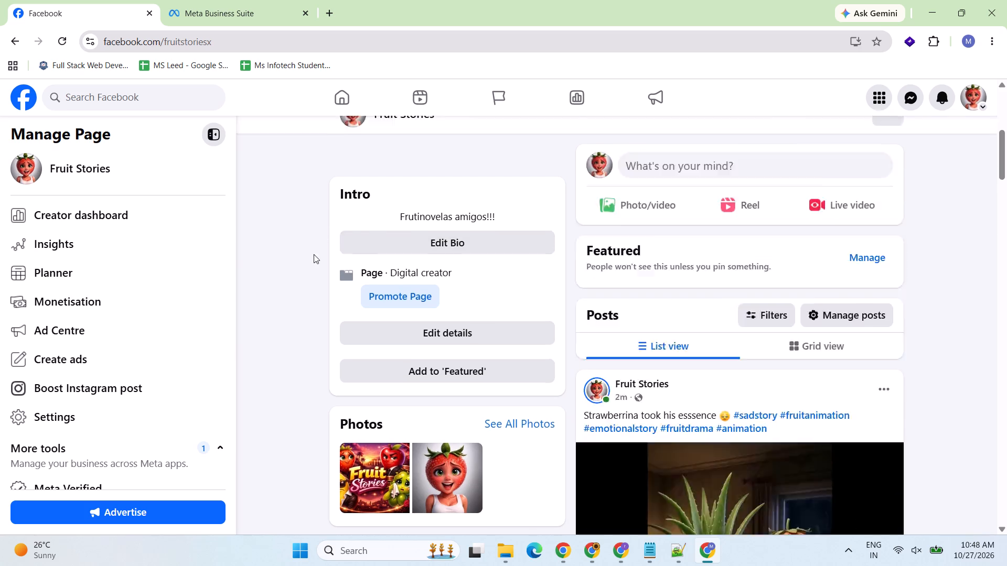
Check the first new reel's file name in Meta Business Suite and locate the matching "Bananito wants a son" caption among the TikTok posts.
left_click(232, 0)
scroll(220, 195, "up", 5)
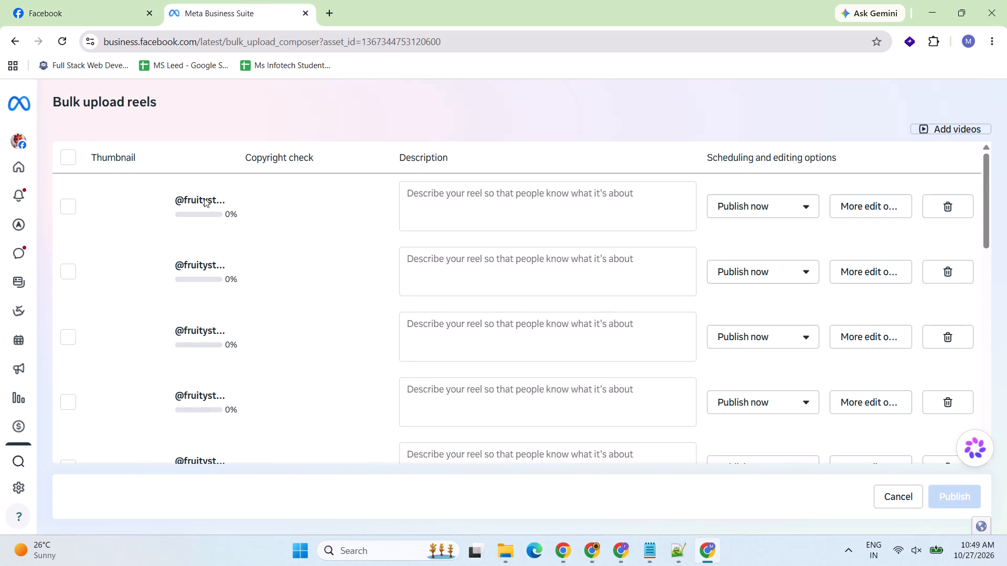
scroll(180, 189, "up", 8)
left_click(559, 190)
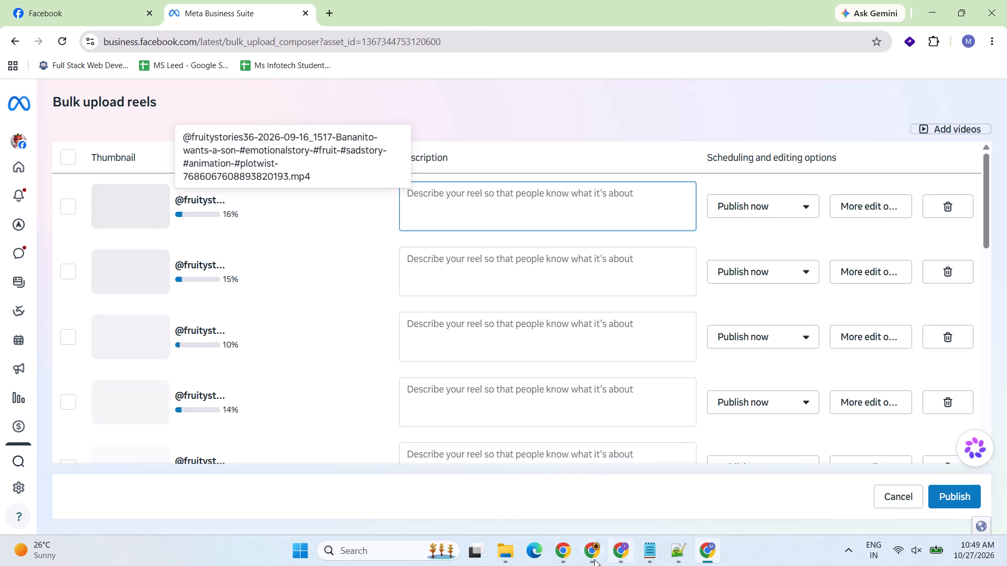
left_click(559, 552)
scroll(860, 343, "up", 3)
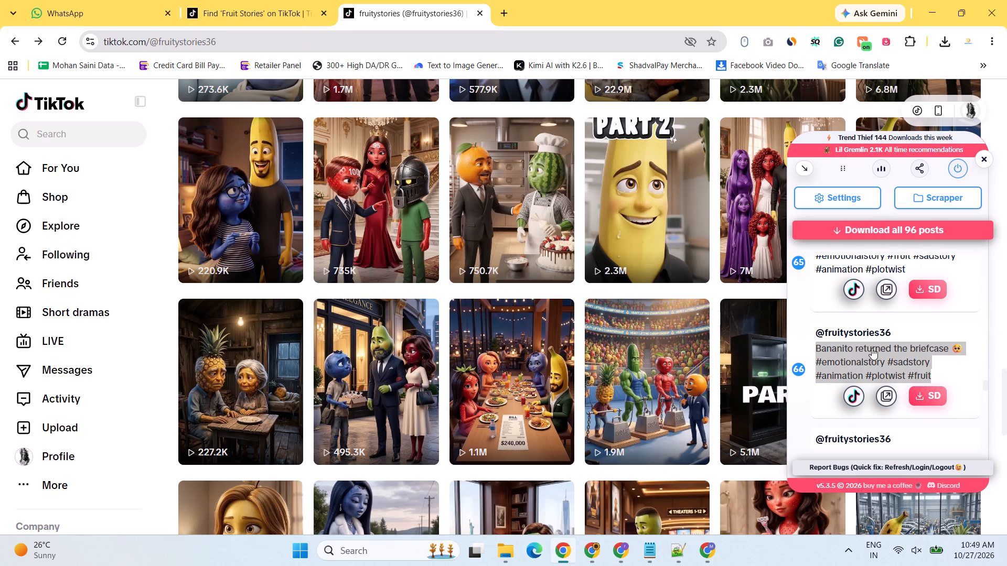
Copy TikTok post 64's "Part 2 : Bananito wants a son" caption with hashtags into the first reel's description in Meta Business Suite.
scroll(873, 349, "up", 1)
scroll(917, 358, "down", 1)
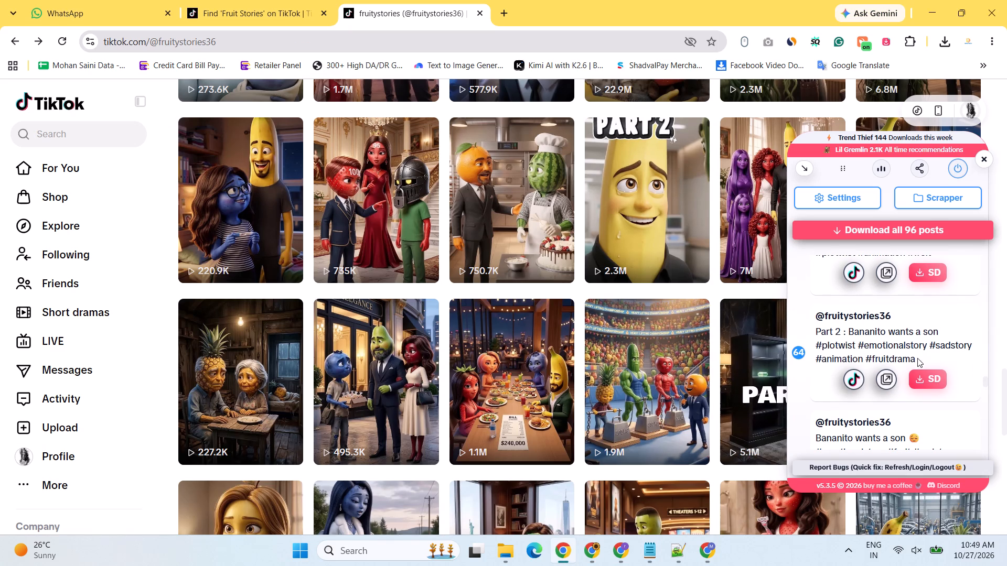
triple_click(872, 329)
right_click(858, 331)
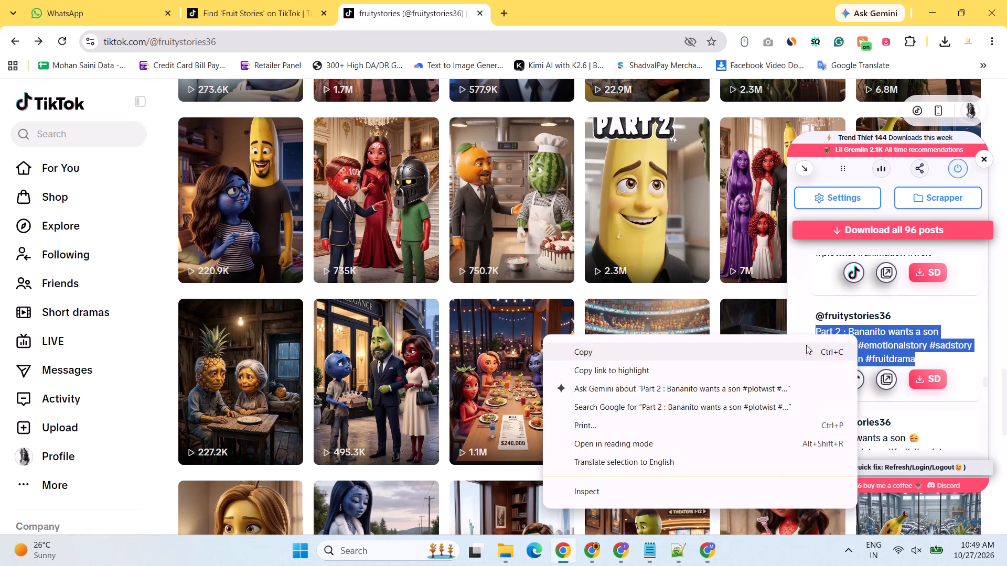
left_click(790, 353)
left_click(711, 558)
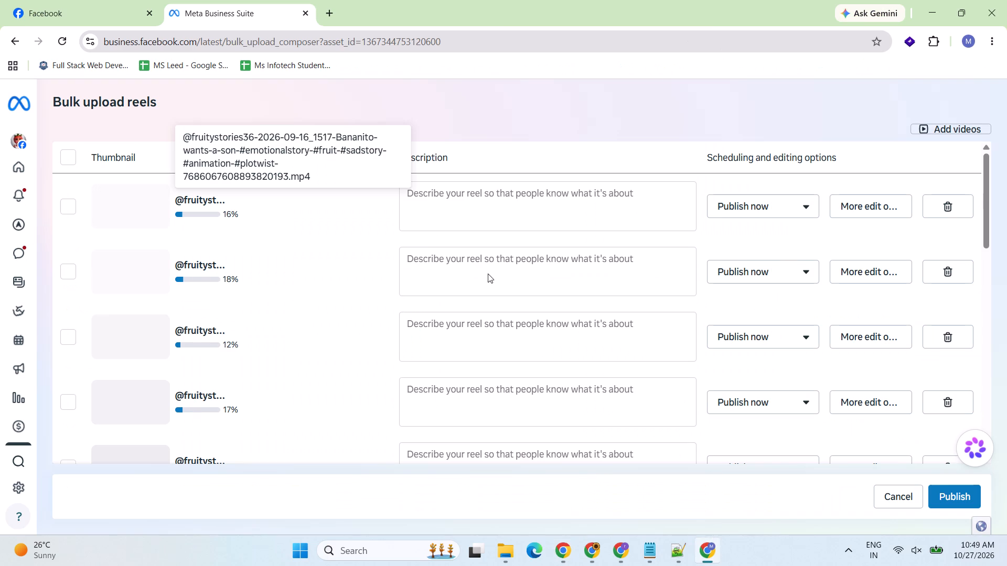
scroll(477, 272, "up", 5)
left_click(439, 202)
key("ctrl+v")
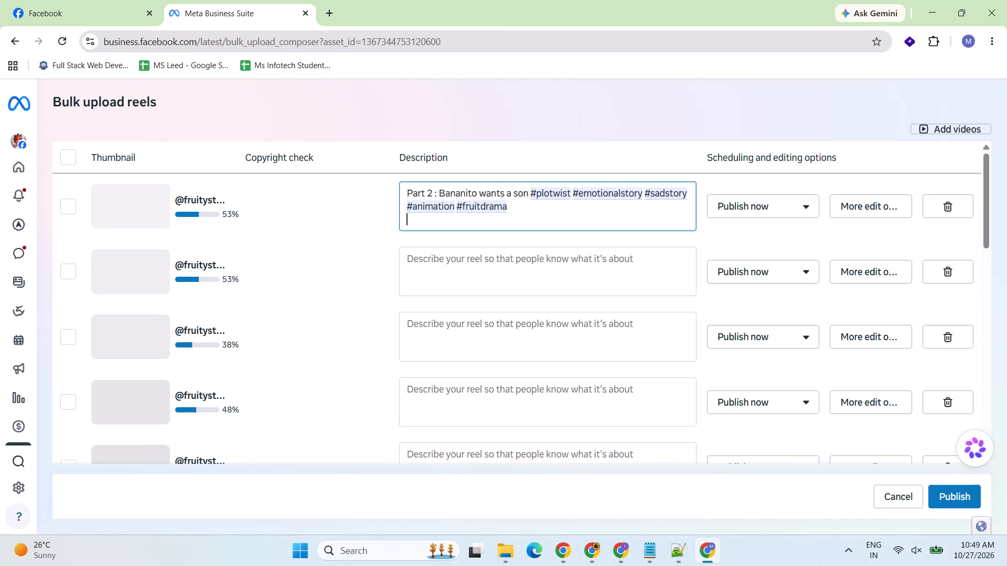
Schedule the first reel for 28 October 2026 at 07:48.
left_click(740, 198)
left_click(816, 246)
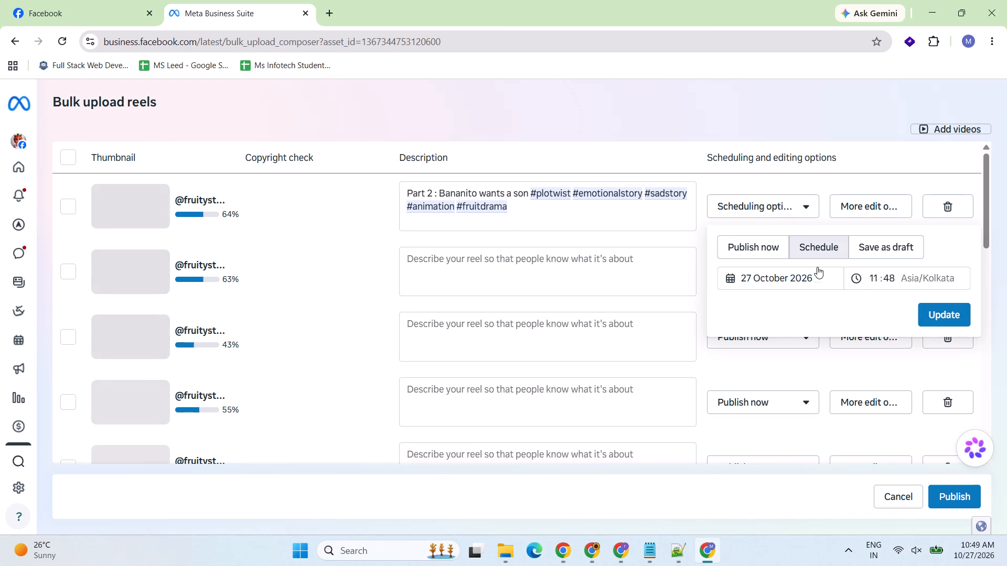
left_click(732, 277)
left_click(749, 277)
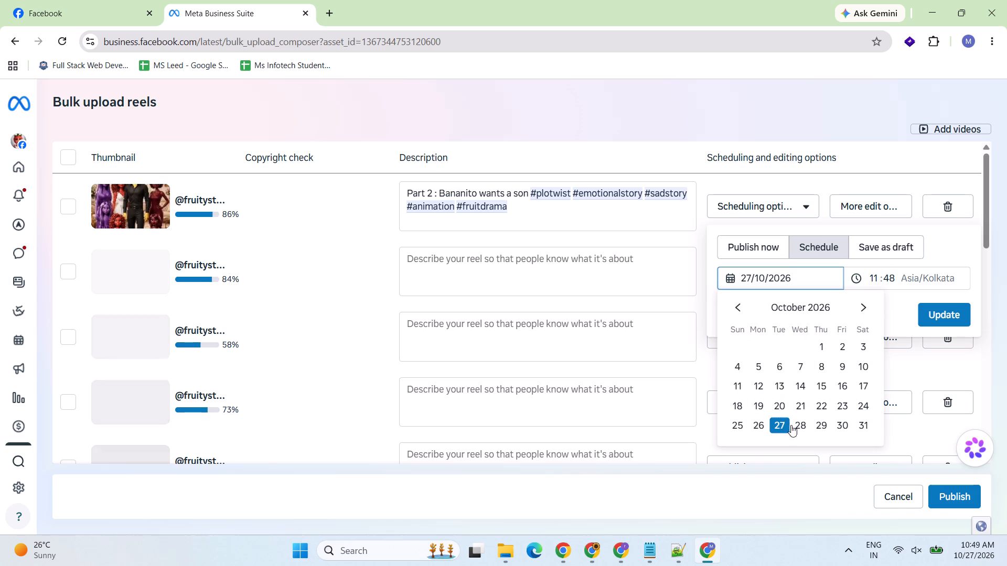
left_click(799, 426)
left_click(874, 277)
type("07")
left_click(962, 313)
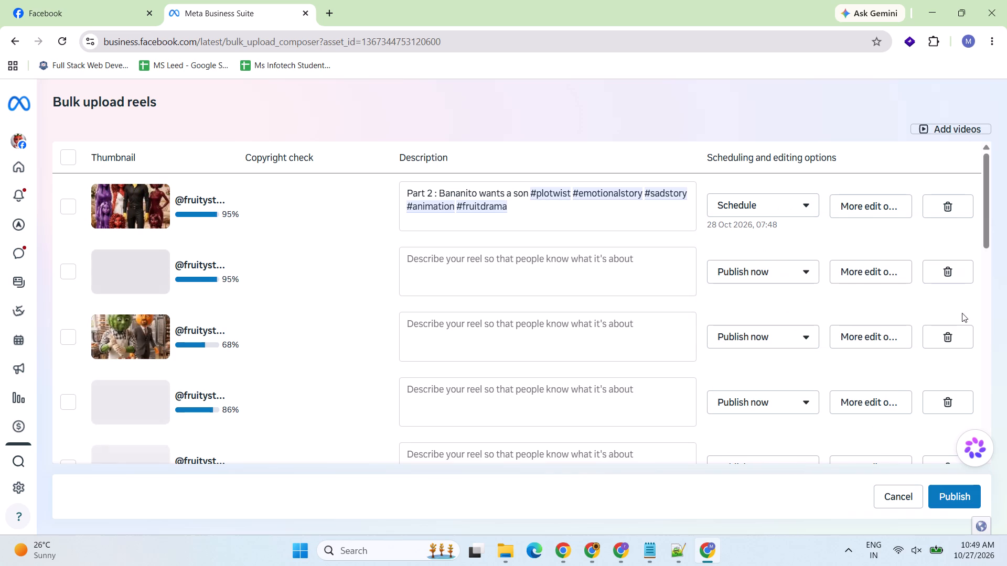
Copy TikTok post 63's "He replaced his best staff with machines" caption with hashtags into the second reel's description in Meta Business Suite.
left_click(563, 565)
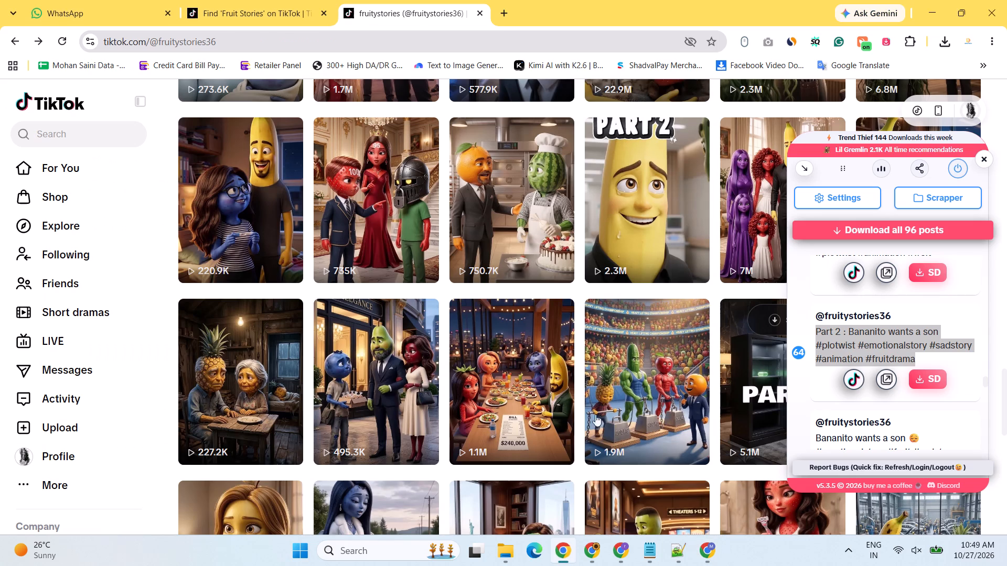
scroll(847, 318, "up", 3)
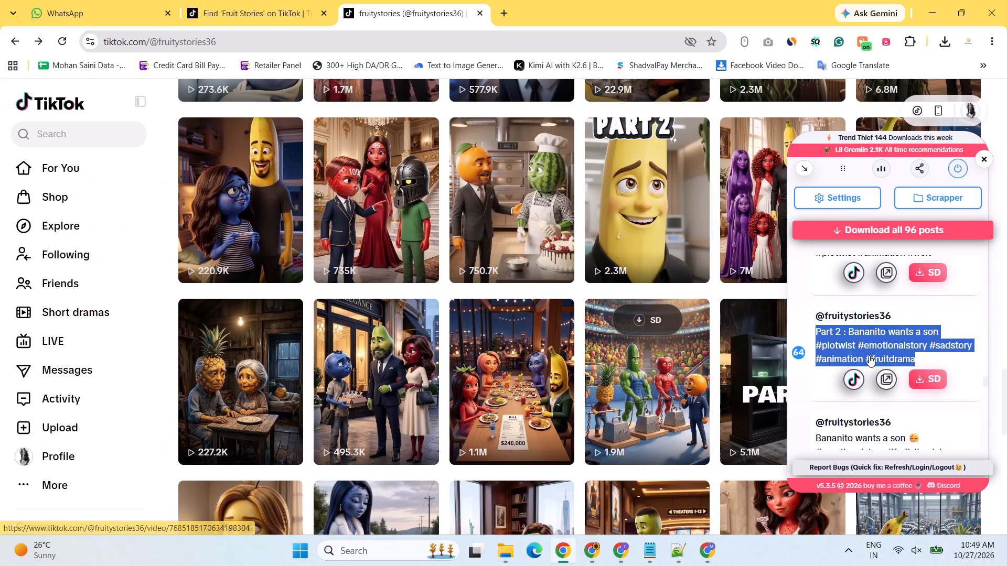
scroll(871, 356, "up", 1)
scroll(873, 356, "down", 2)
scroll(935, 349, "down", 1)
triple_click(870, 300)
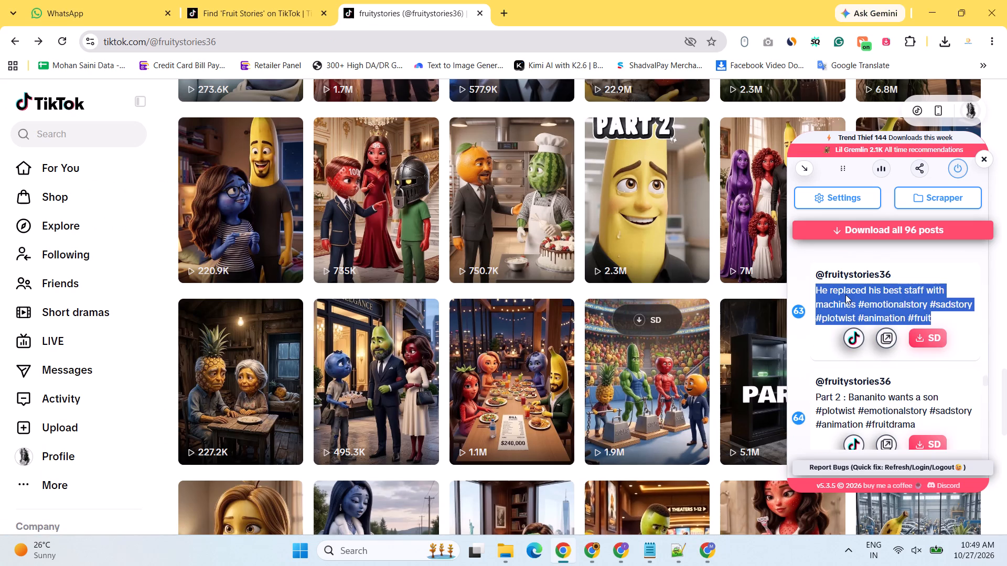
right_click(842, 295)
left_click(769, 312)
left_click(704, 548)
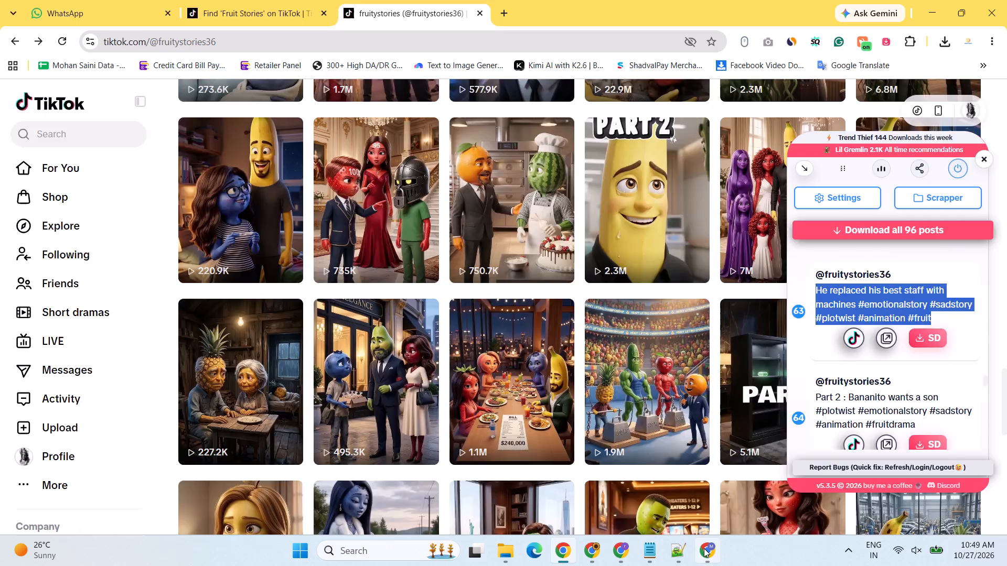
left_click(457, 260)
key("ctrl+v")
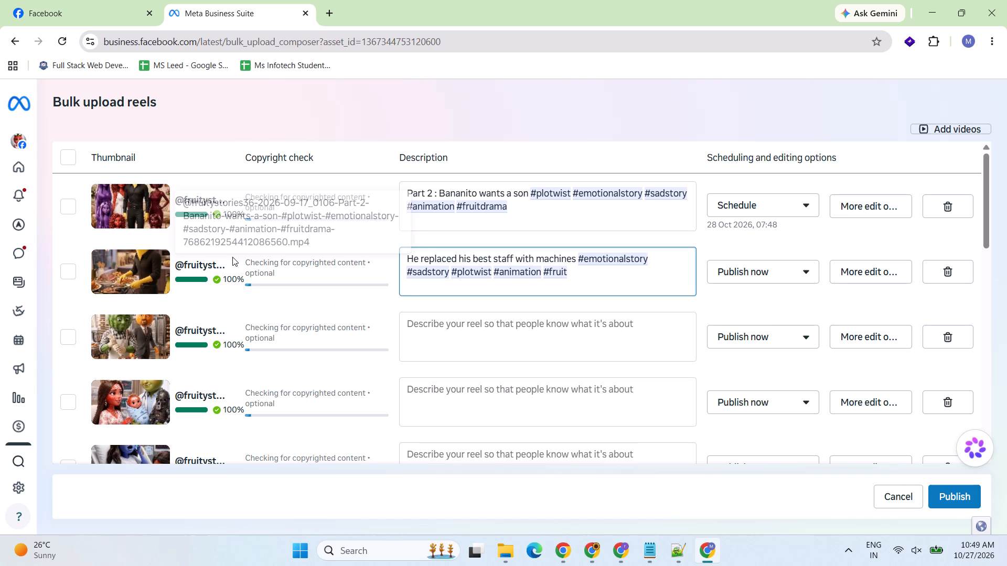
Check the first two reels' file names and replace the second reel's description with the first reel's "Part 2 : Bananito wants a son" text.
scroll(502, 270, "up", 5)
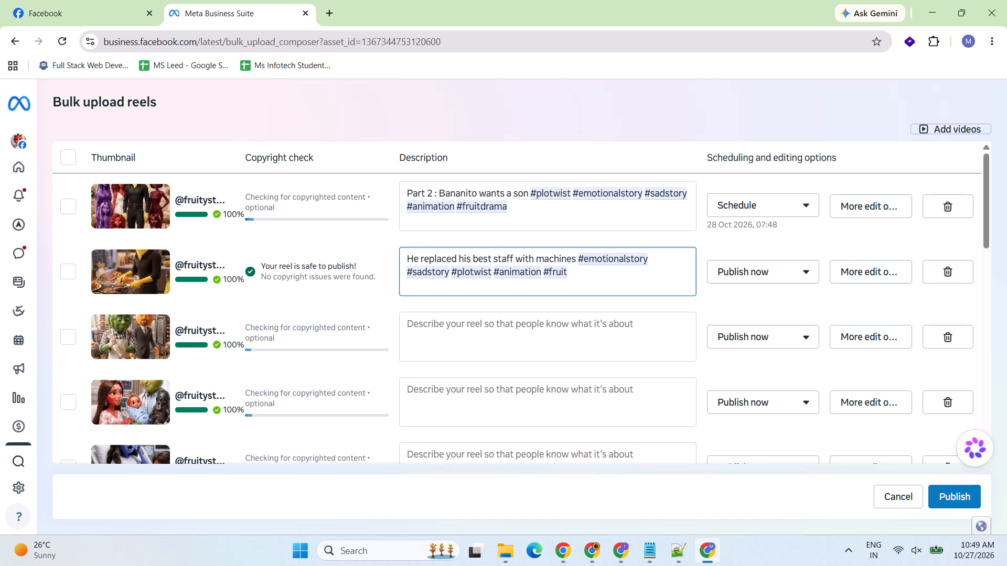
triple_click(200, 264)
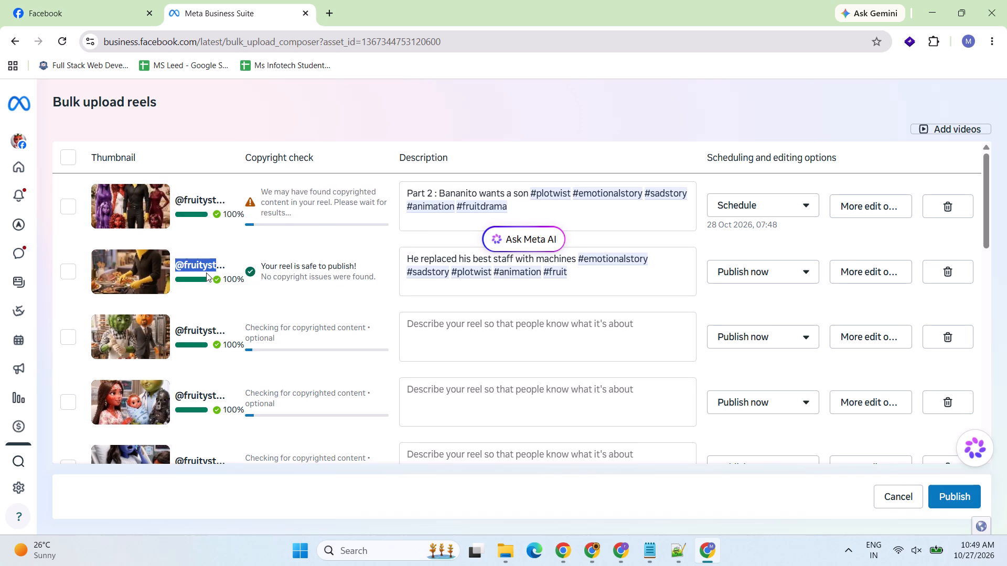
left_click(206, 273)
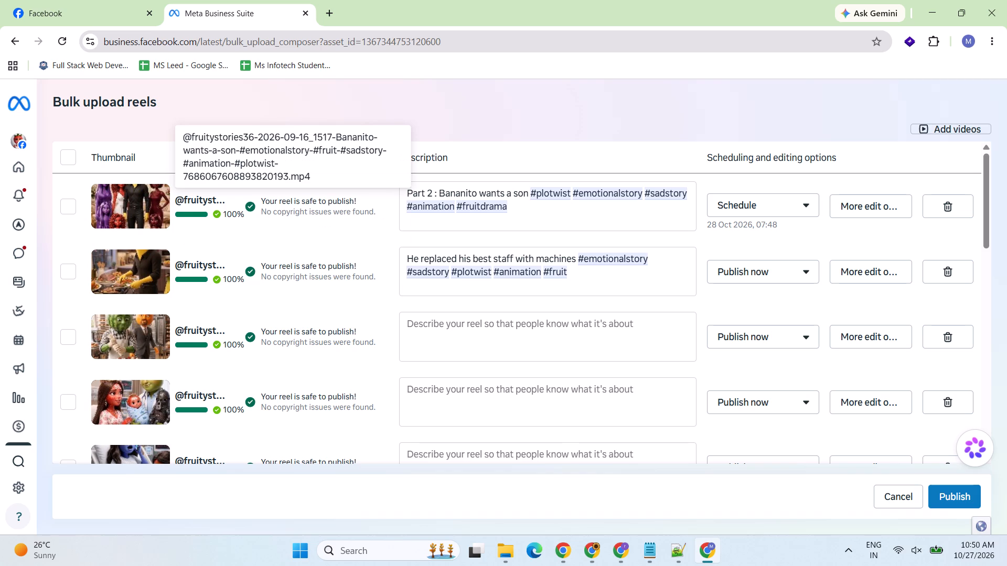
scroll(485, 198, "up", 4)
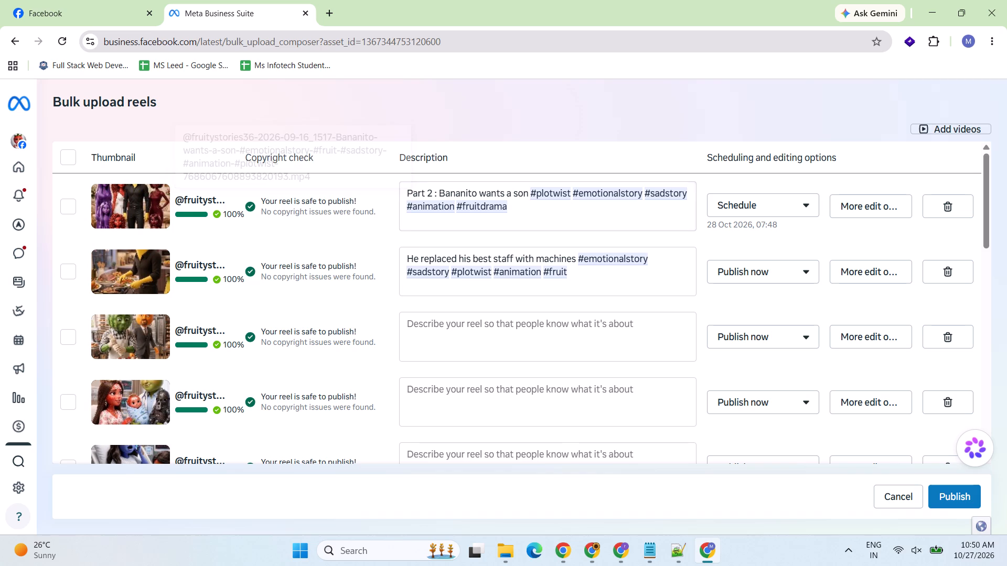
left_click(431, 192)
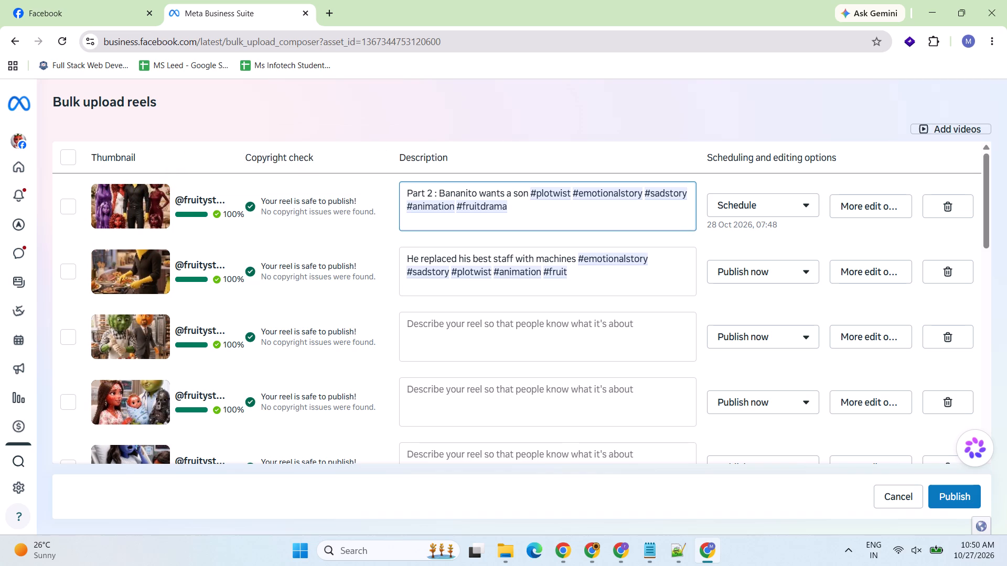
triple_click(488, 200)
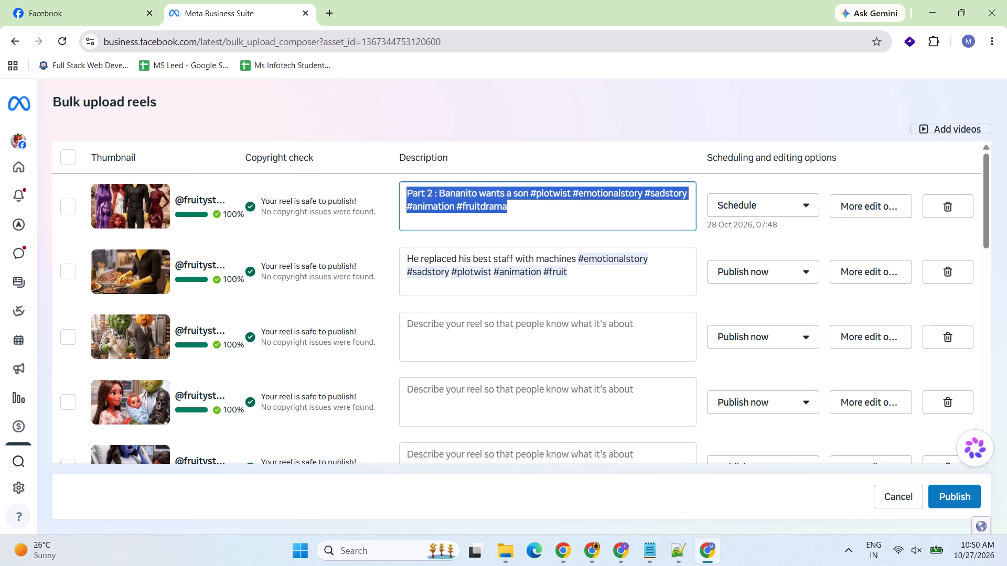
key("ctrl+c")
left_click(477, 257)
key("ctrl+a")
key("ctrl+v")
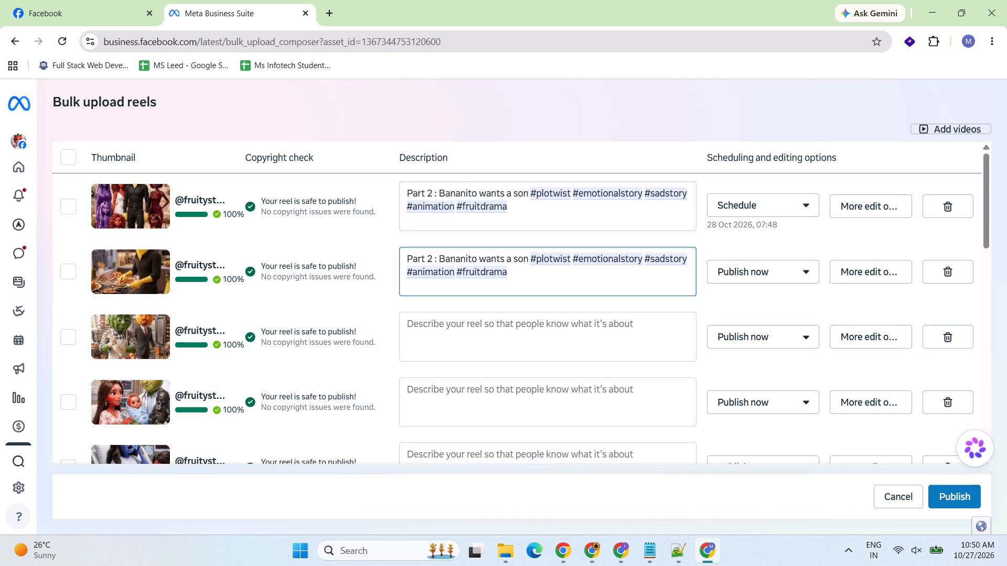
Change the part number in the first reel's description to "Part 1".
left_click(434, 192)
key("Left")
key("BackSpace")
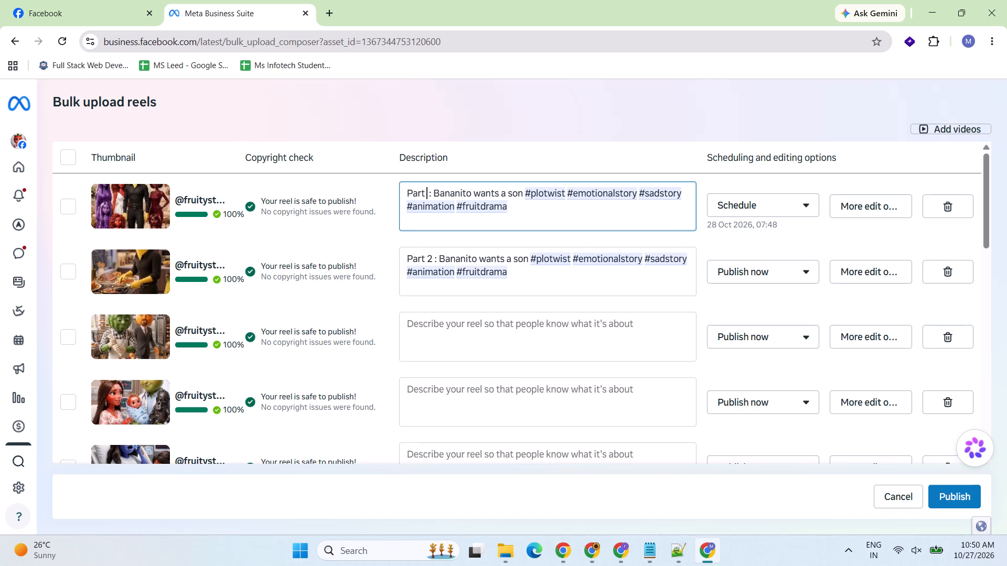
key("1")
left_click(427, 241)
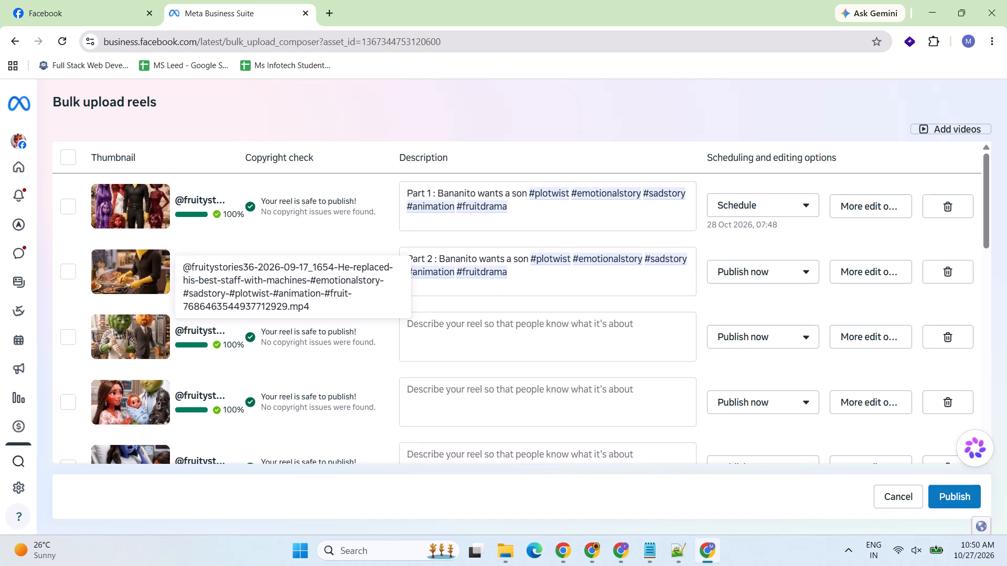
left_click(564, 558)
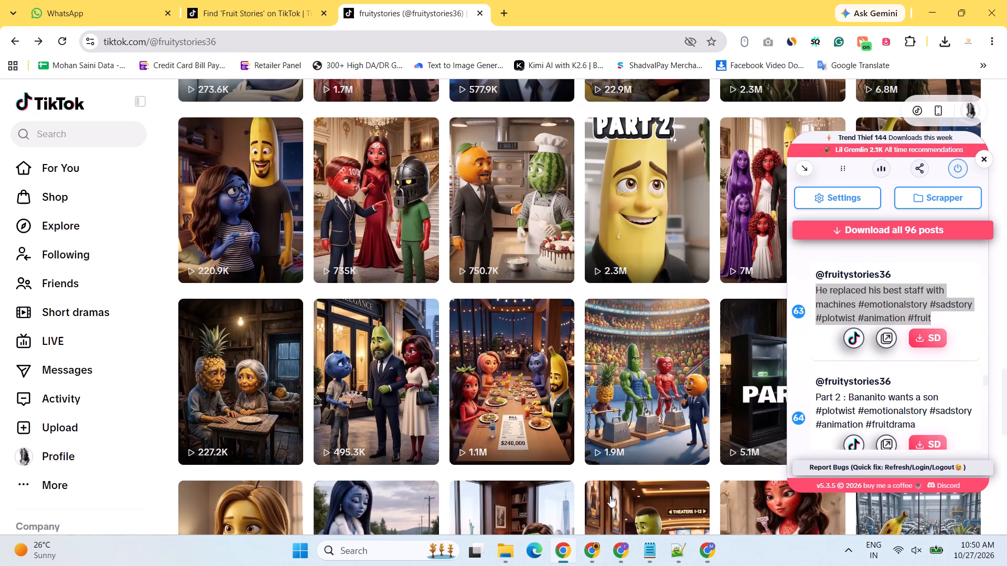
scroll(854, 371, "up", 7)
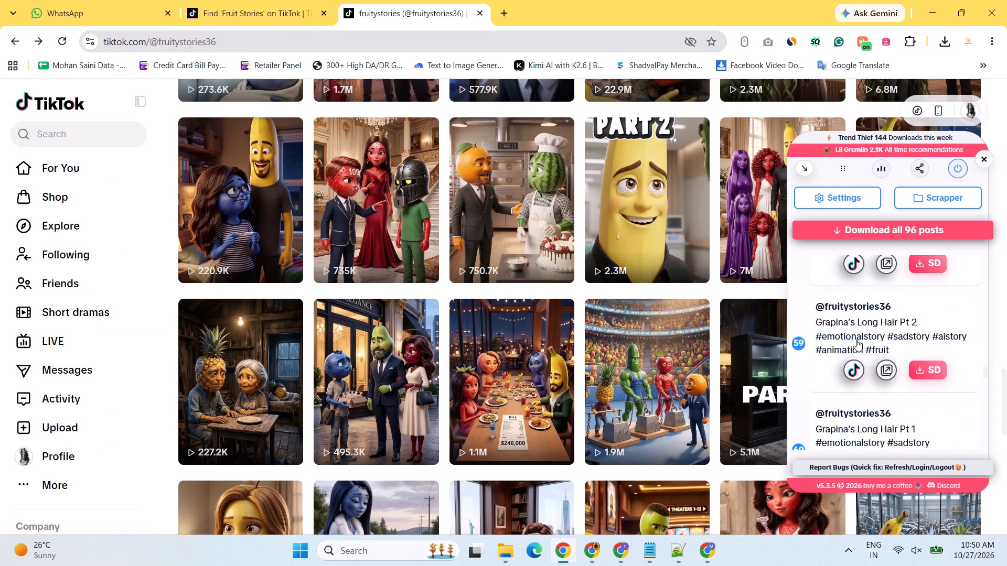
scroll(856, 340, "up", 4)
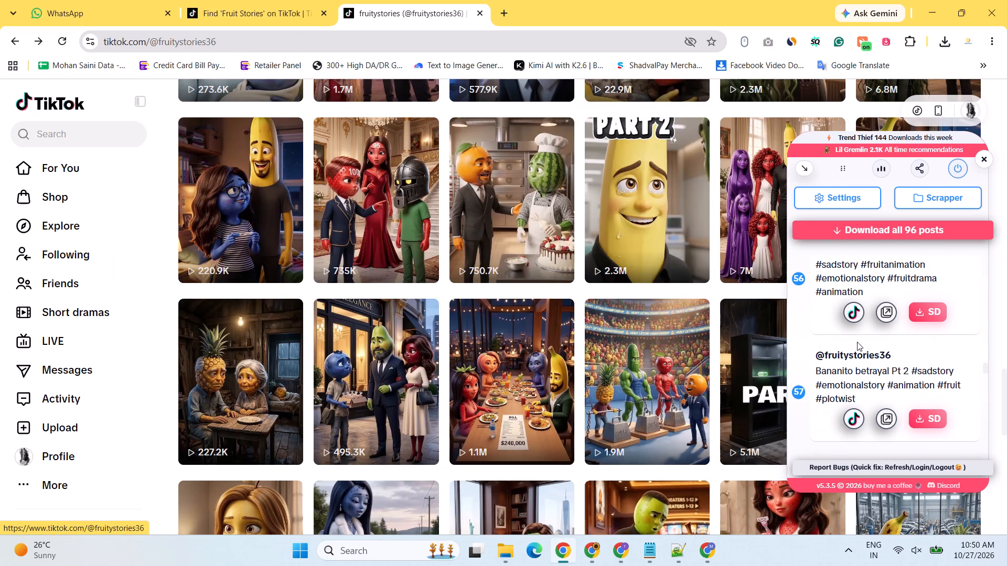
scroll(924, 365, "up", 3)
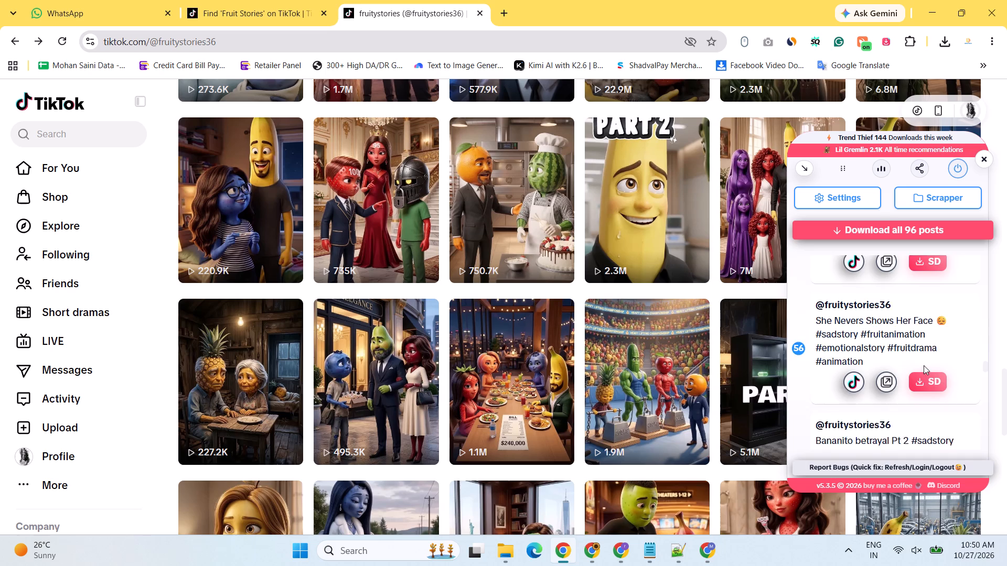
scroll(924, 365, "up", 2)
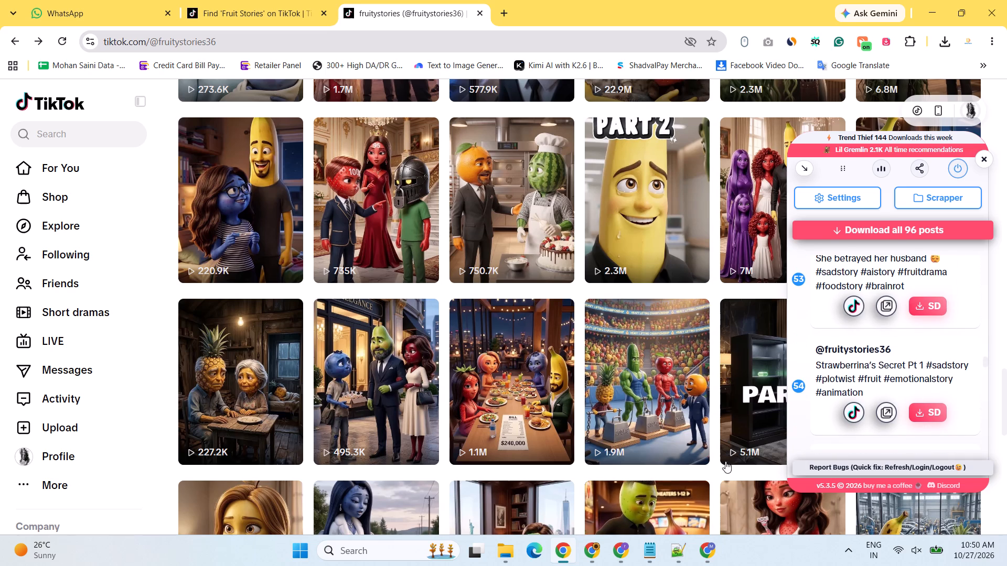
scroll(901, 368, "up", 2)
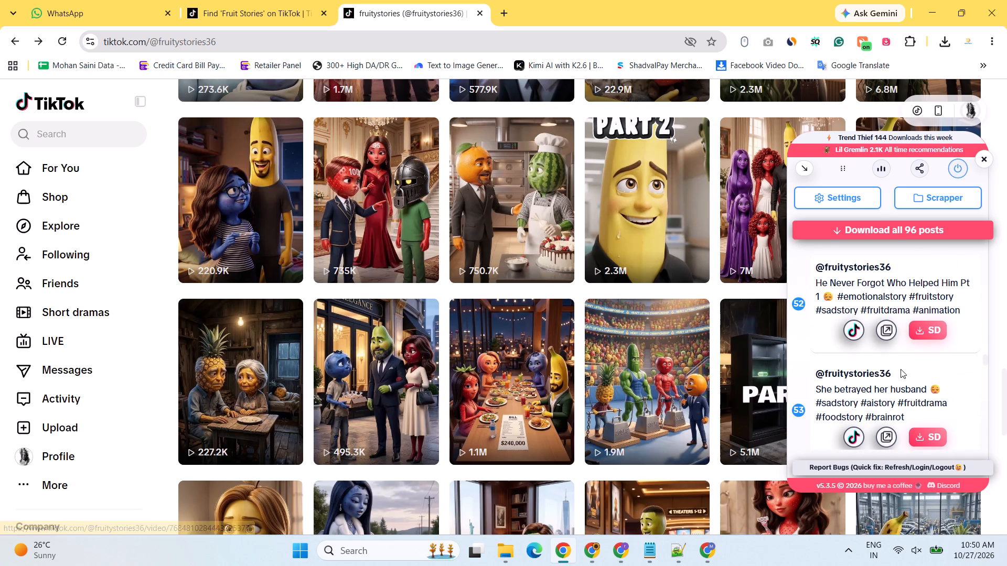
Copy the third reel's full file name into its own description in Meta Business Suite.
left_click(709, 550)
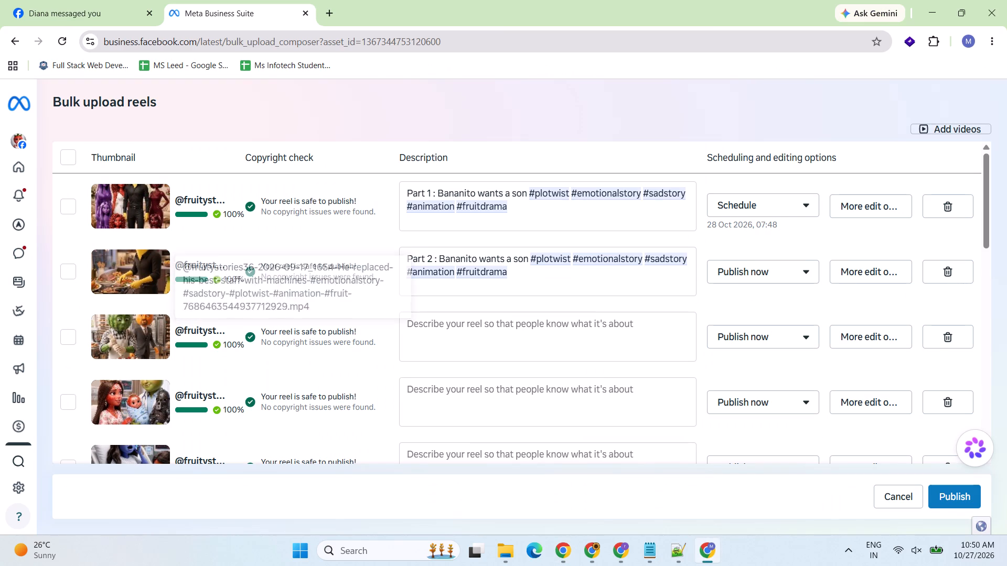
triple_click(197, 328)
key("ctrl+c")
left_click(448, 332)
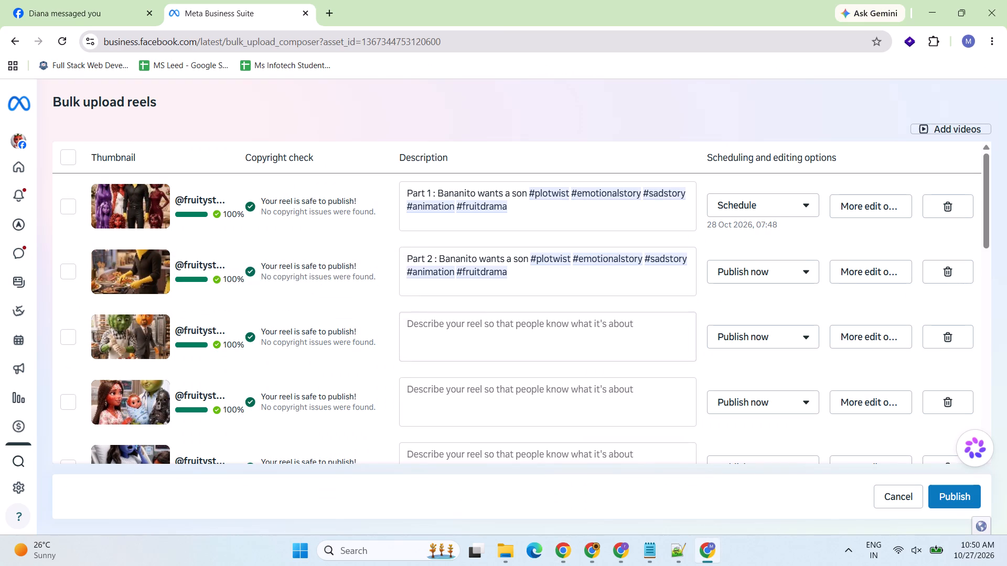
key("ctrl+v")
scroll(516, 333, "up", 1)
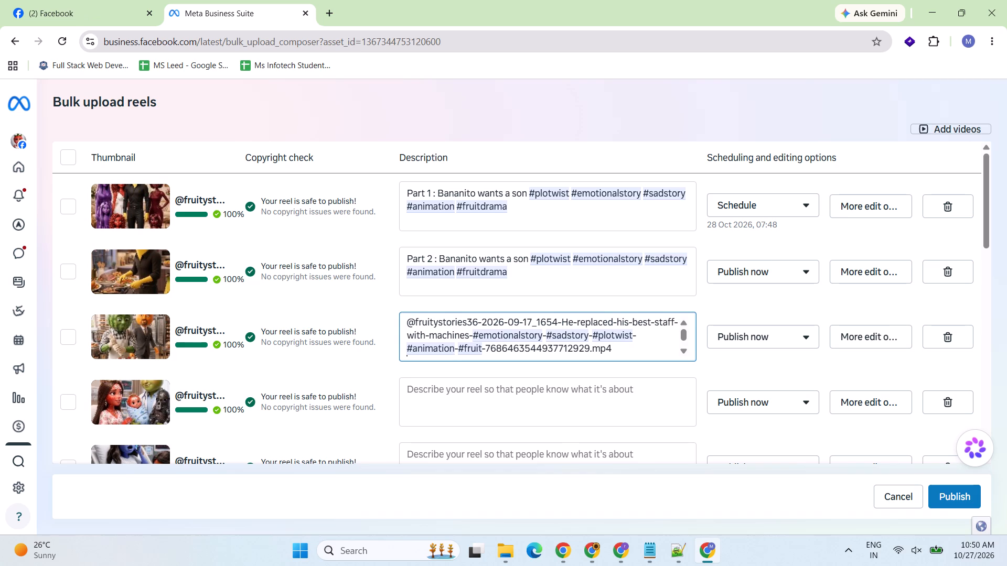
Find the TikTok caption containing "machines" and replace the third reel's description with that full "He replaced his best staff with machines" caption and hashtags.
double_click(447, 337)
key("ctrl+c")
left_click(564, 554)
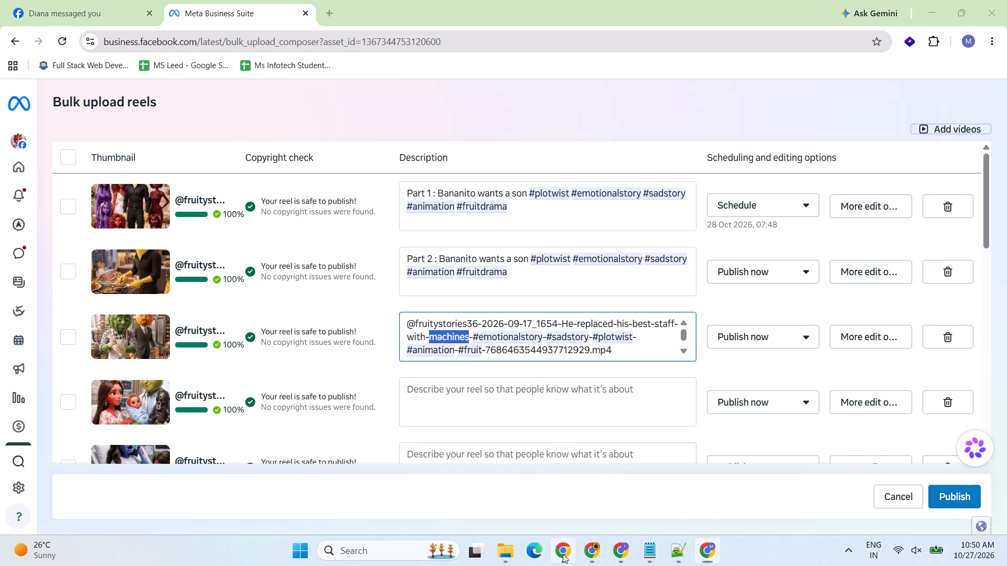
key("ctrl+f")
key("ctrl+v")
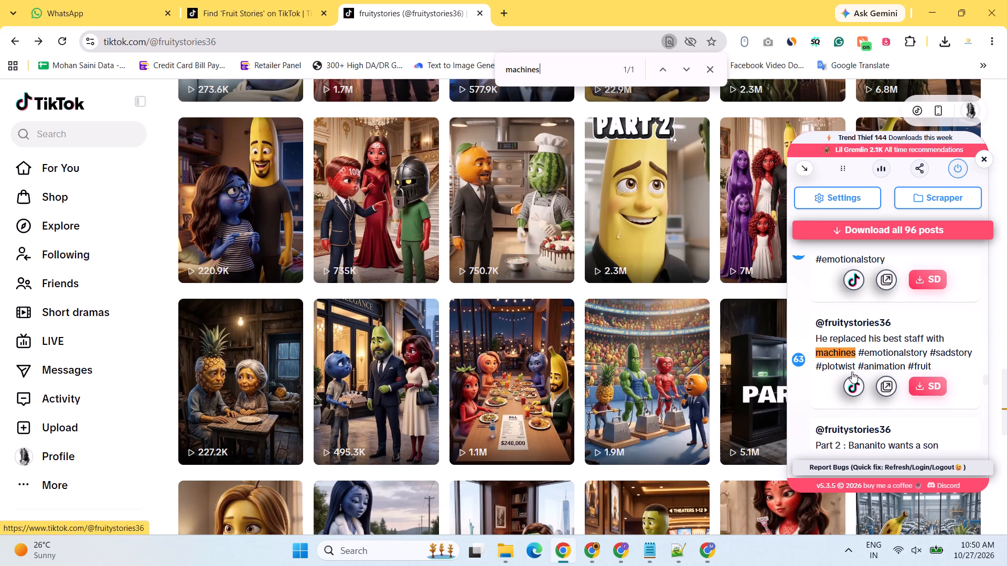
triple_click(875, 341)
right_click(839, 337)
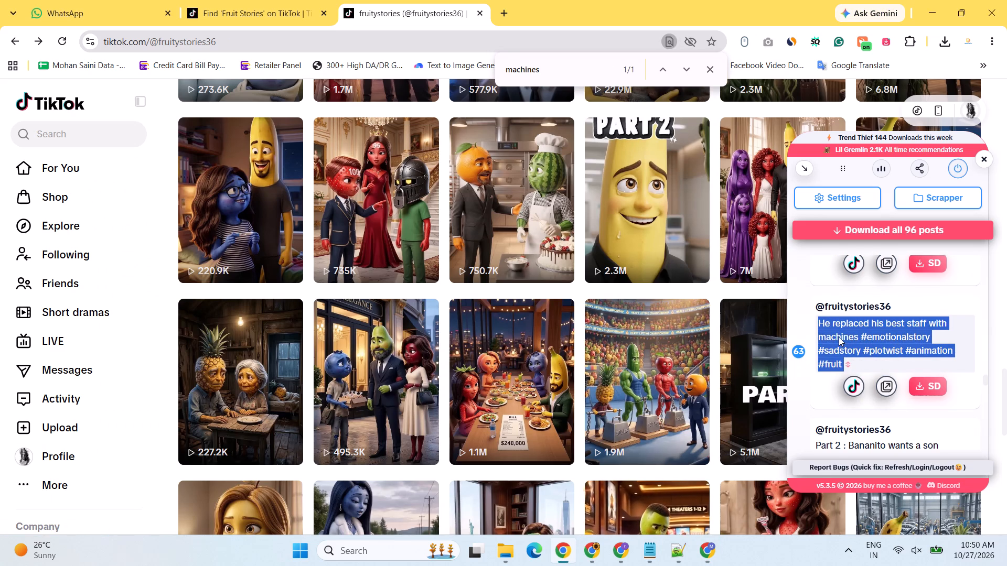
left_click(748, 352)
left_click(704, 565)
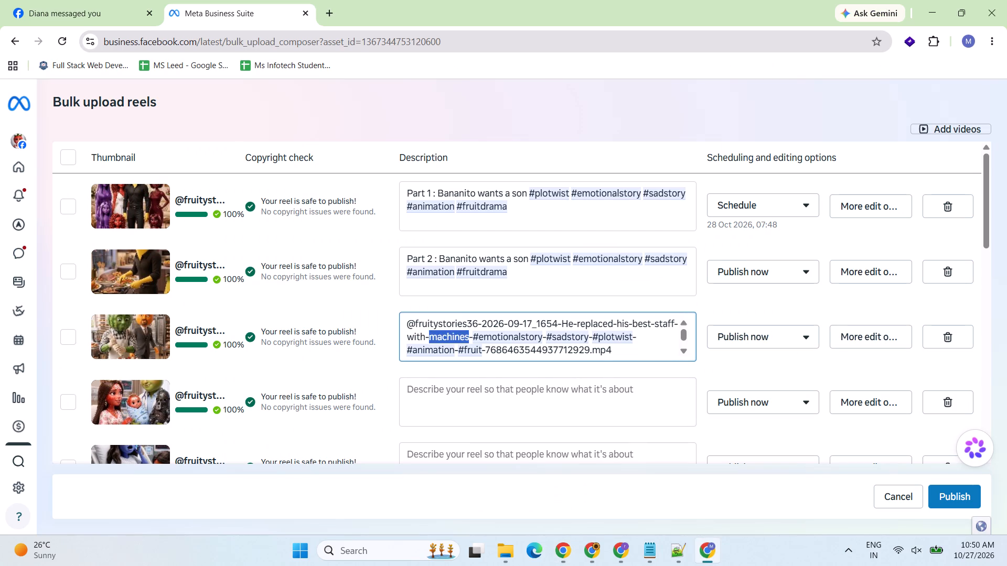
left_click(555, 341)
key("ctrl+a")
key("ctrl+v")
Schedule the second reel for 28 October 2026 at 12:48.
left_click(774, 265)
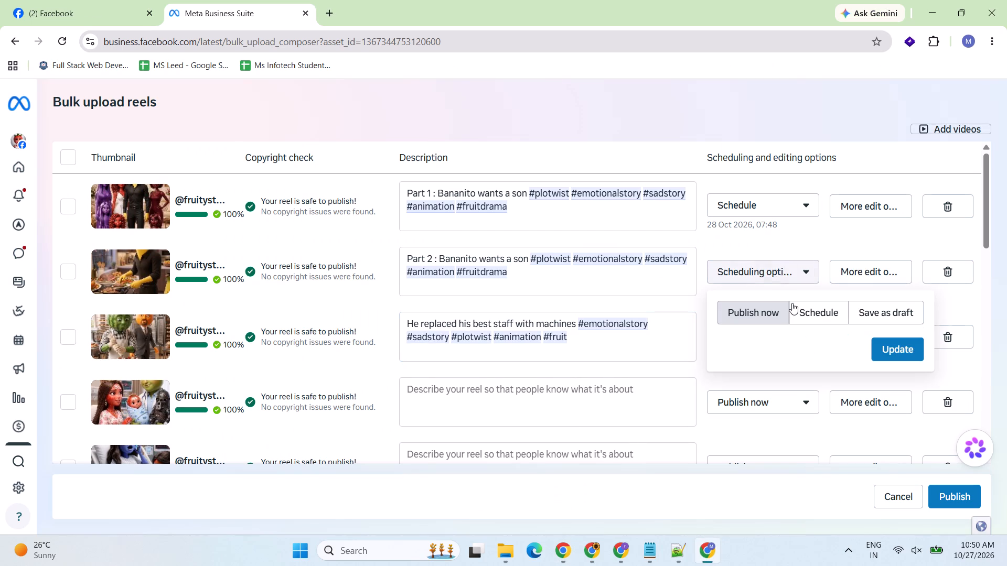
left_click(813, 308)
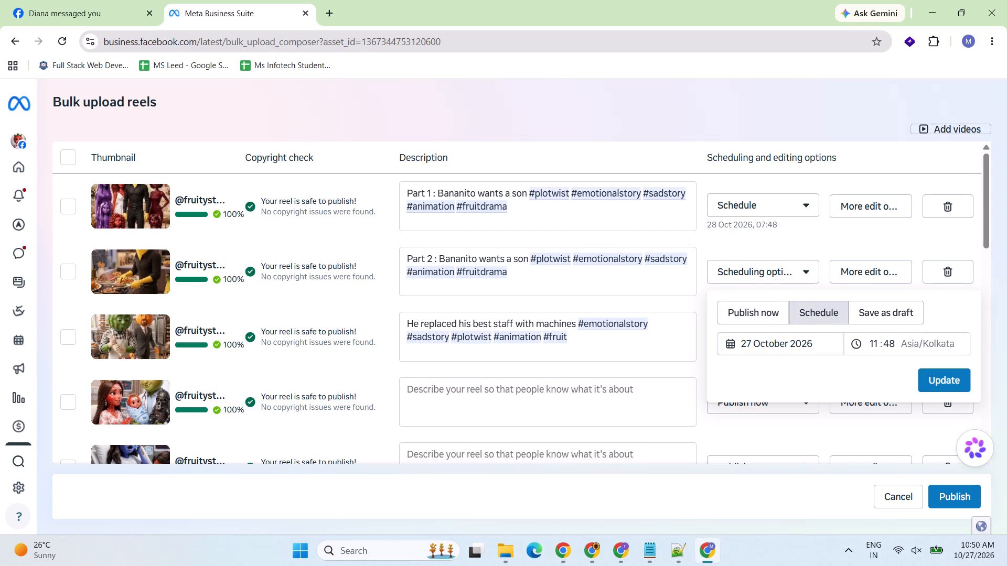
left_click(755, 347)
left_click(793, 494)
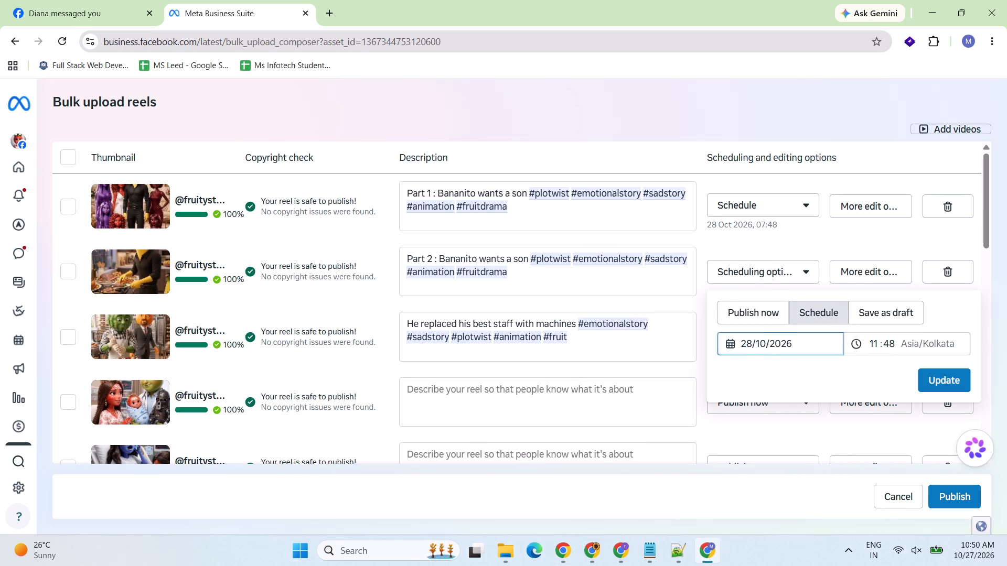
left_click(872, 345)
type("12")
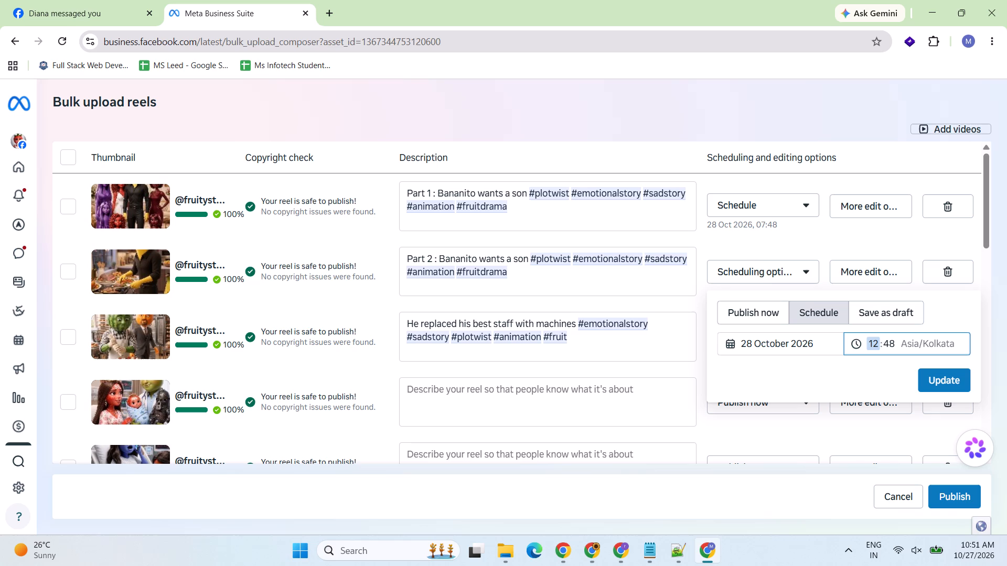
left_click(947, 378)
Schedule the third reel for 28 October 2026 at 16:48.
left_click(772, 340)
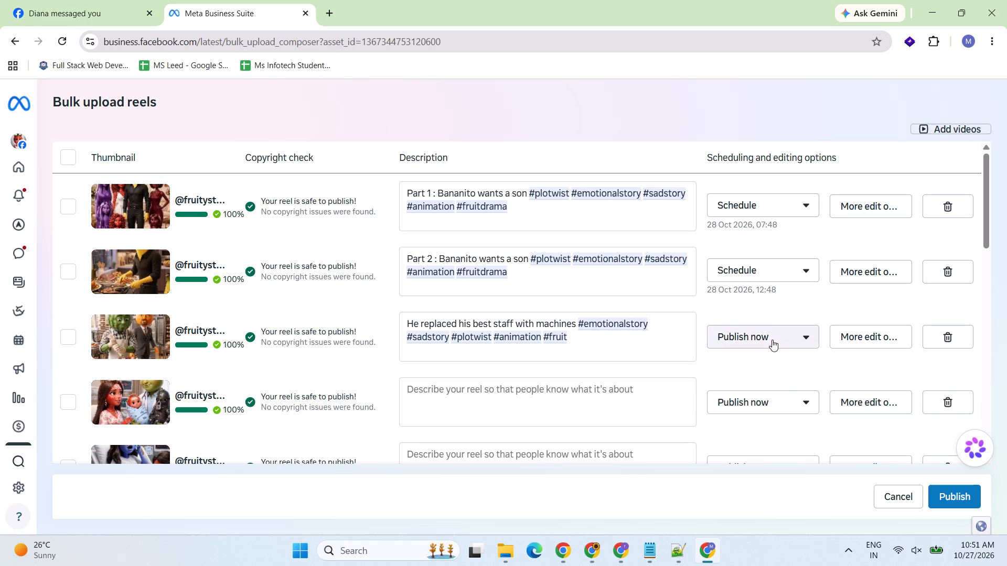
left_click(835, 383)
left_click(754, 408)
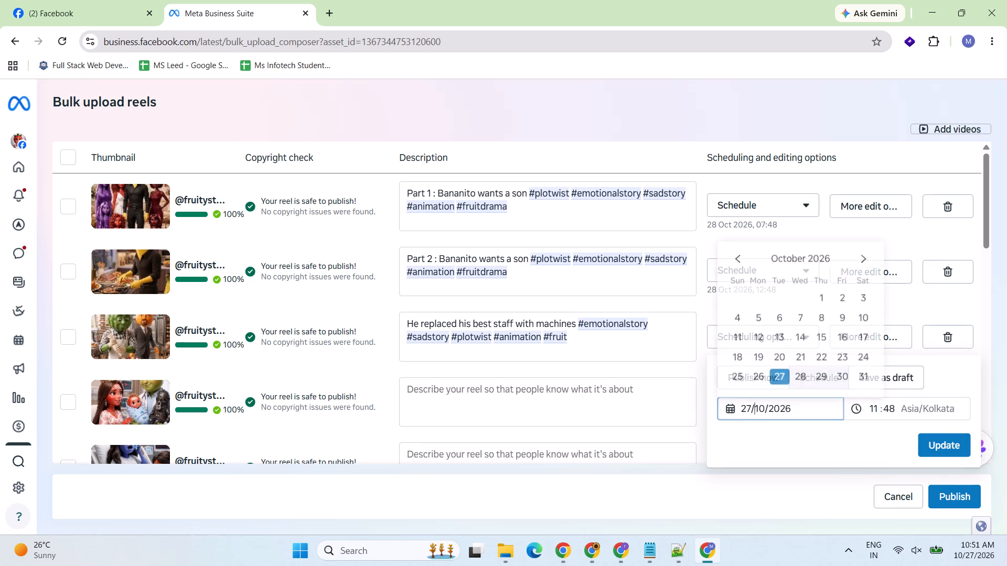
left_click(801, 374)
left_click(873, 410)
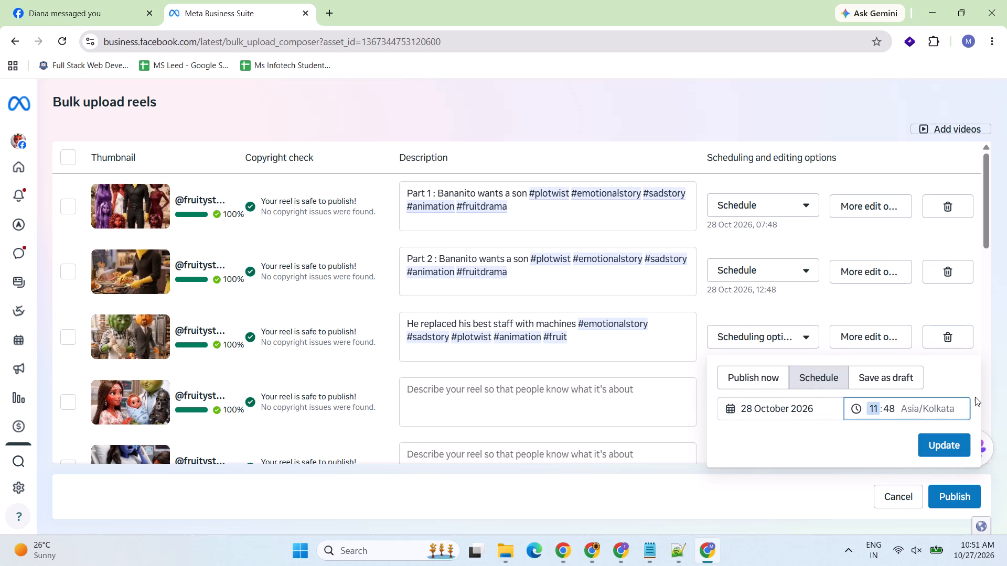
key("1")
key("6")
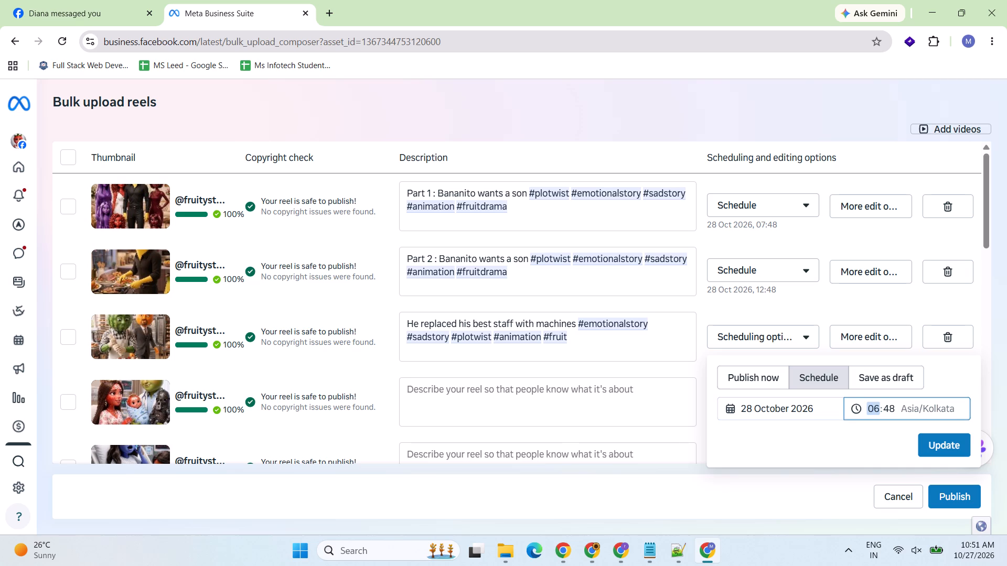
type("16")
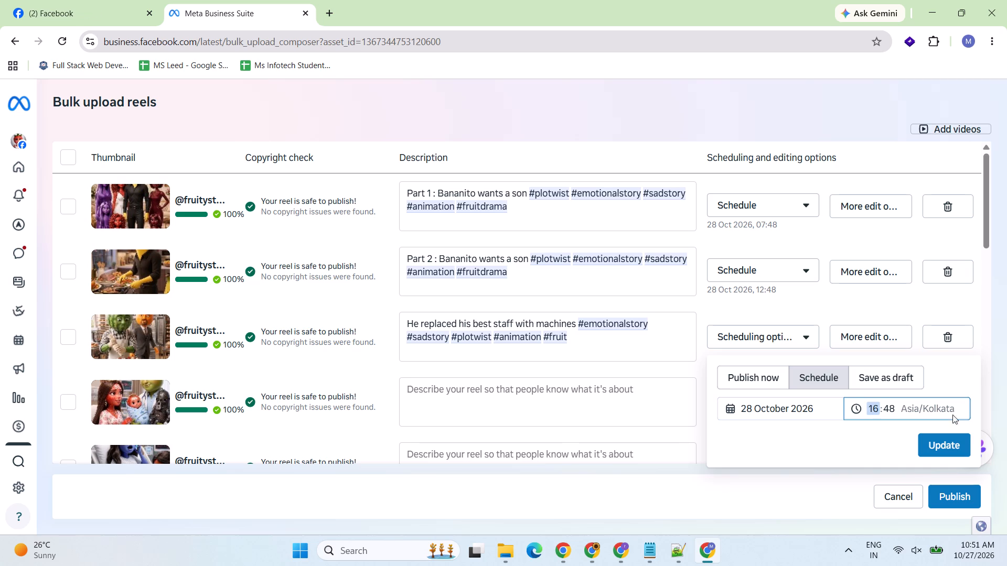
left_click(942, 433)
Check the fourth reel's file name and fill its description with the matching TikTok caption "The Mask Of The Rejected...." including hashtags.
scroll(738, 375, "down", 2)
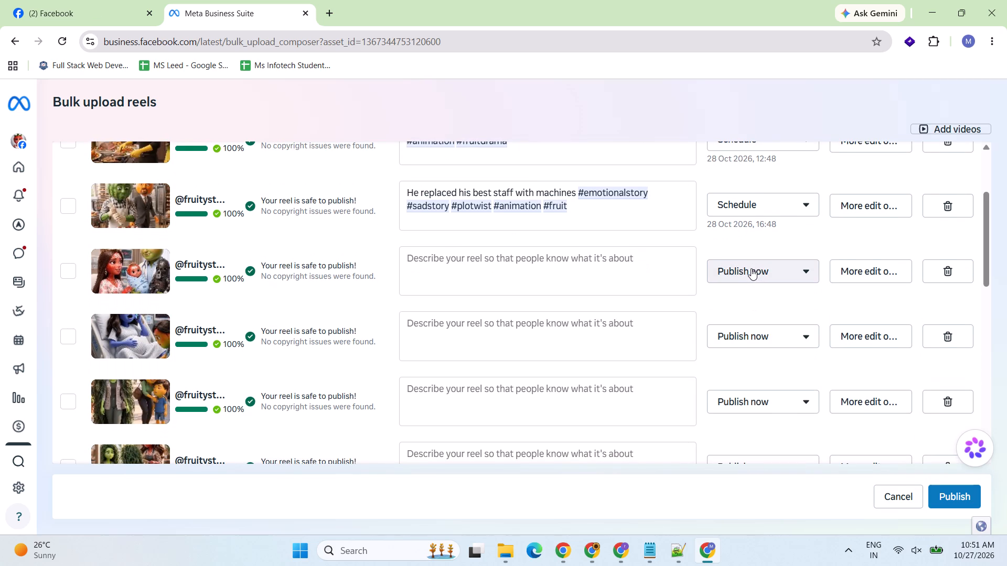
left_click(399, 275)
left_click(452, 264)
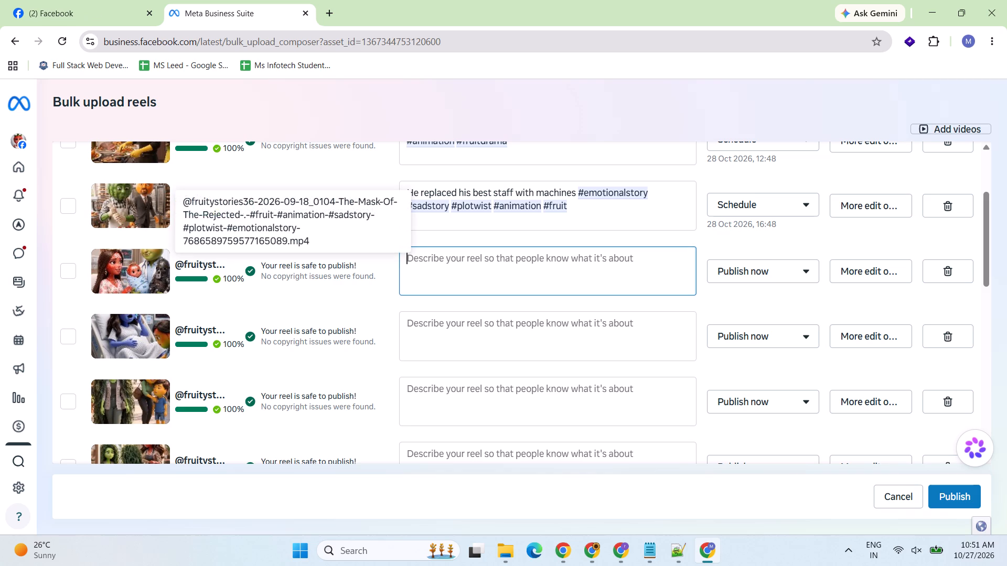
left_click(569, 546)
scroll(854, 341, "up", 2)
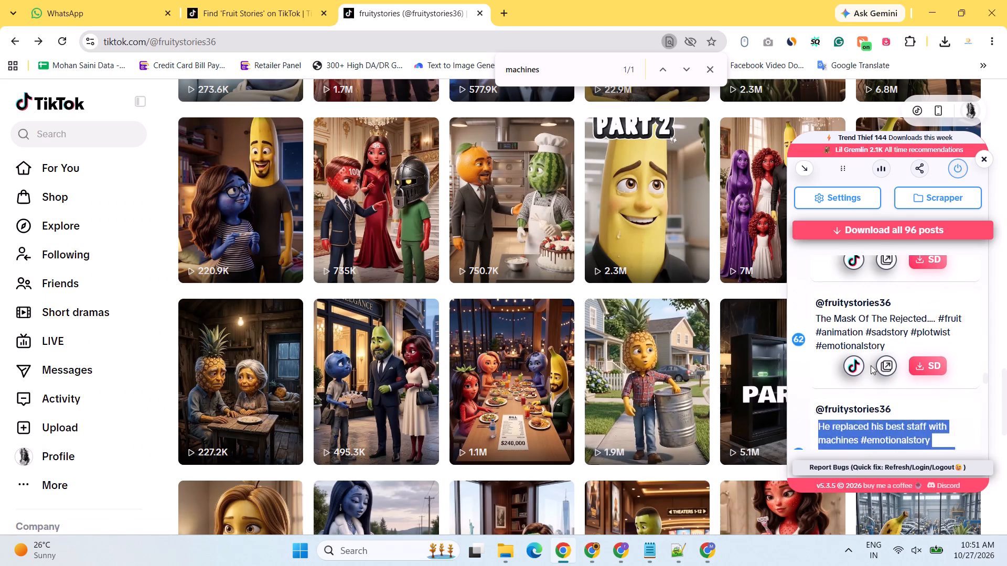
triple_click(864, 350)
key("ctrl+c")
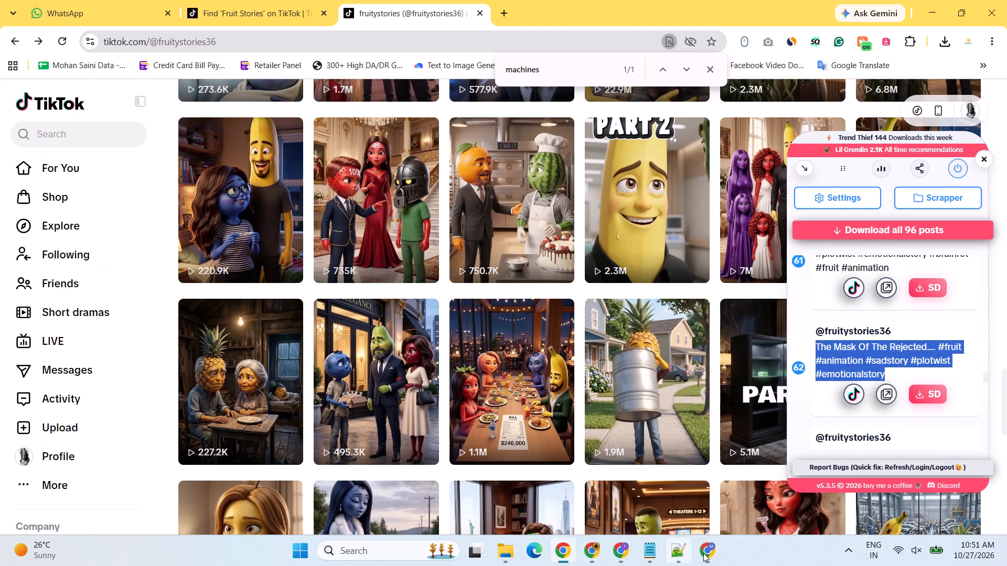
left_click(706, 553)
left_click(461, 265)
key("ctrl+v")
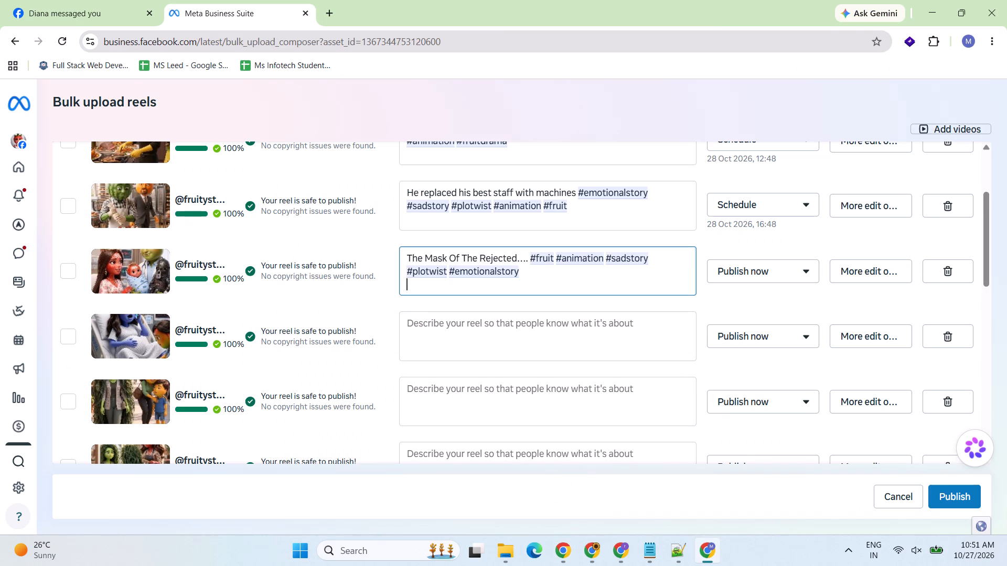
Check the fifth reel's file name and try to fill its description with TikTok post 61's caption "Does the son belongs to bananito ?".
left_click(564, 556)
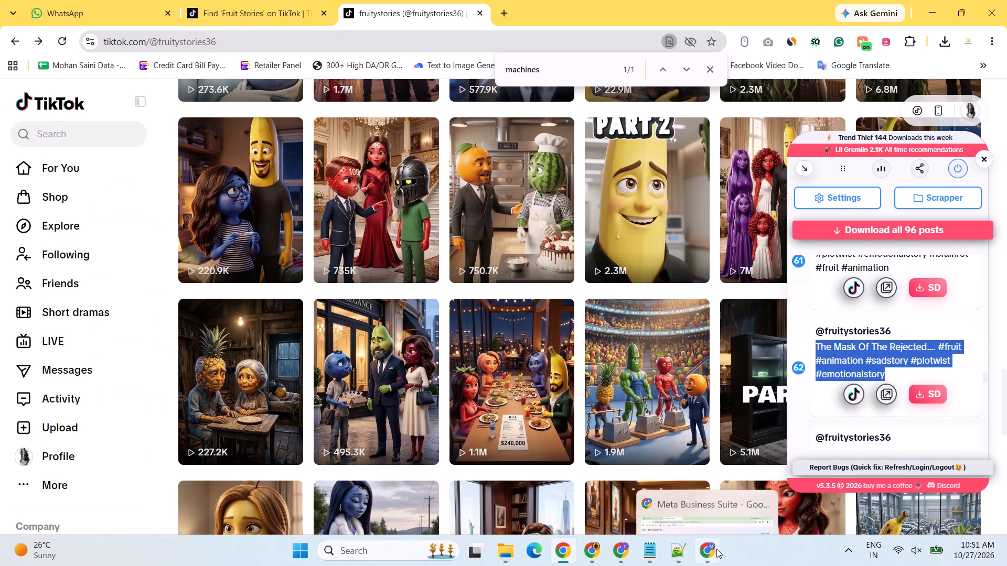
left_click(716, 549)
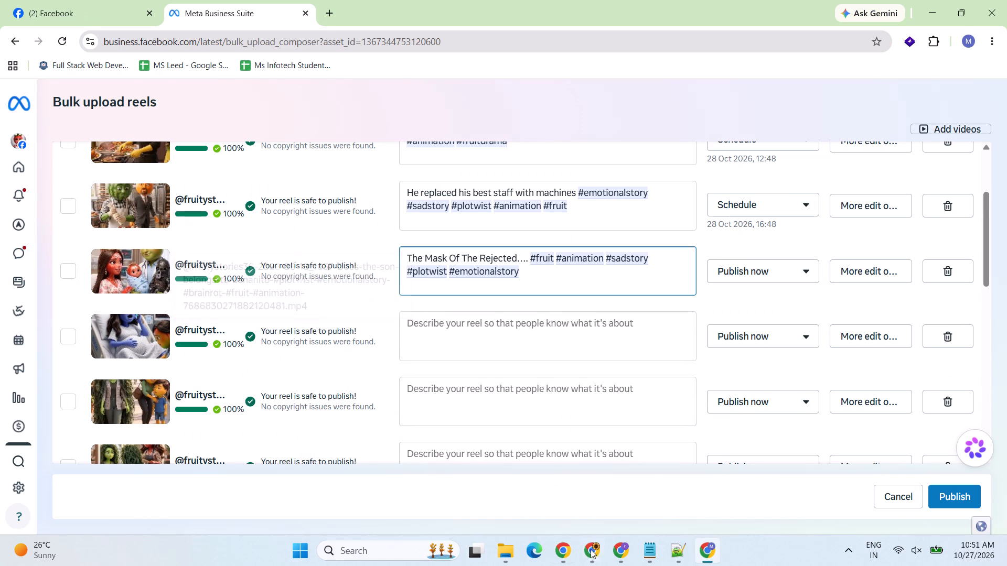
left_click(570, 552)
scroll(898, 350, "up", 1)
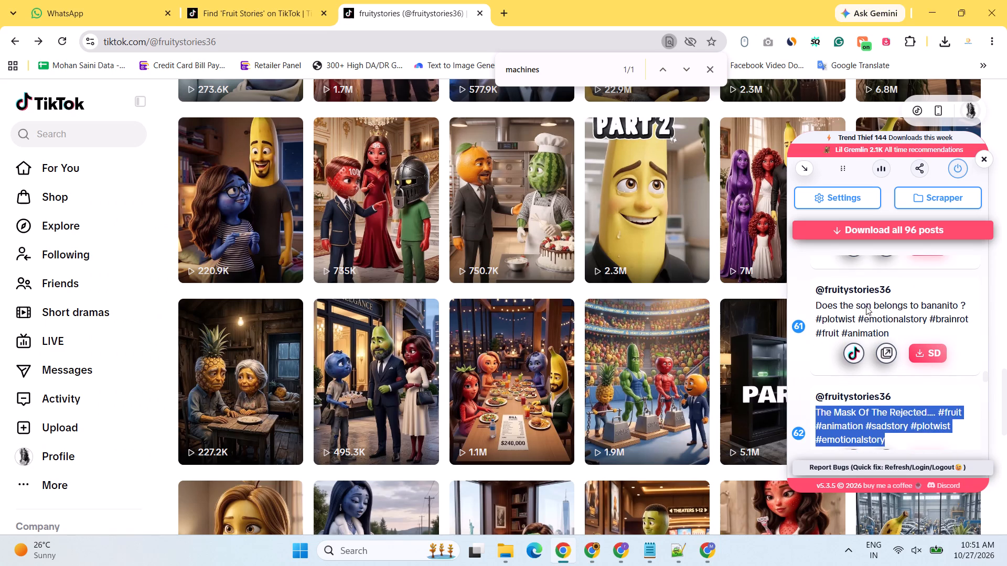
triple_click(866, 306)
key("ctrl+c")
left_click(698, 552)
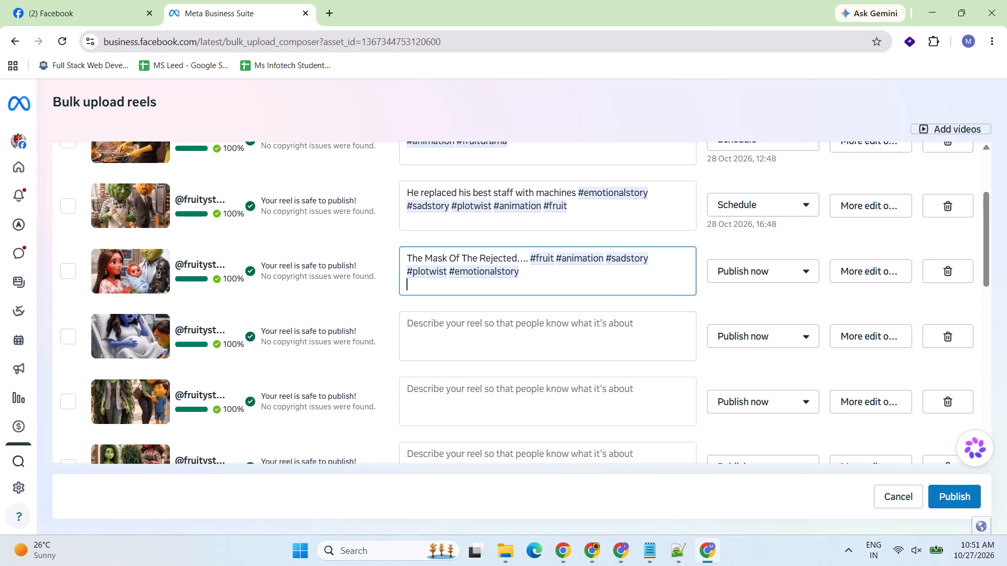
left_click(441, 319)
key("ctrl+v")
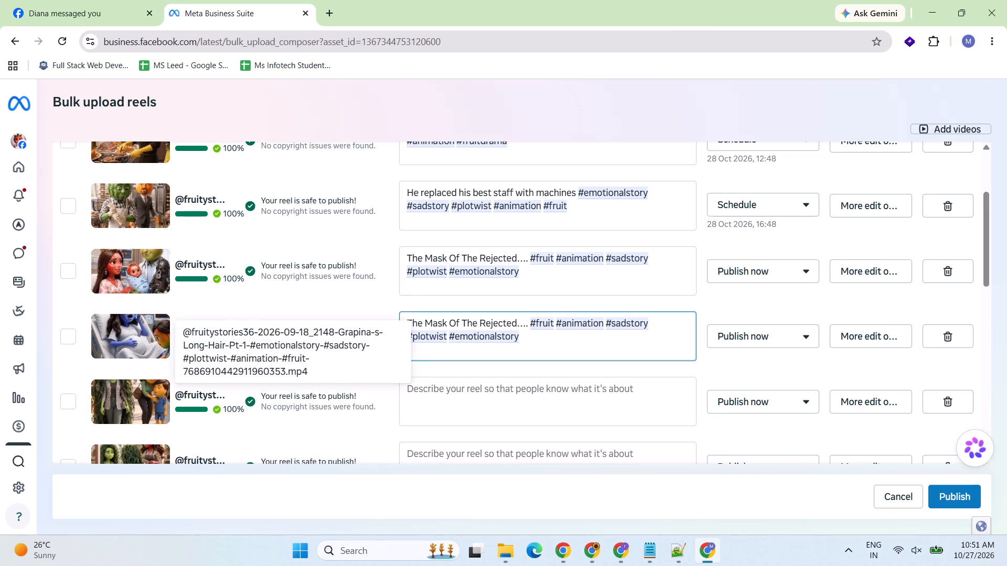
Fill the sixth reel's description with TikTok post 60's caption "Grapina's Long Hair Pt 1" including its hashtags.
left_click(490, 385)
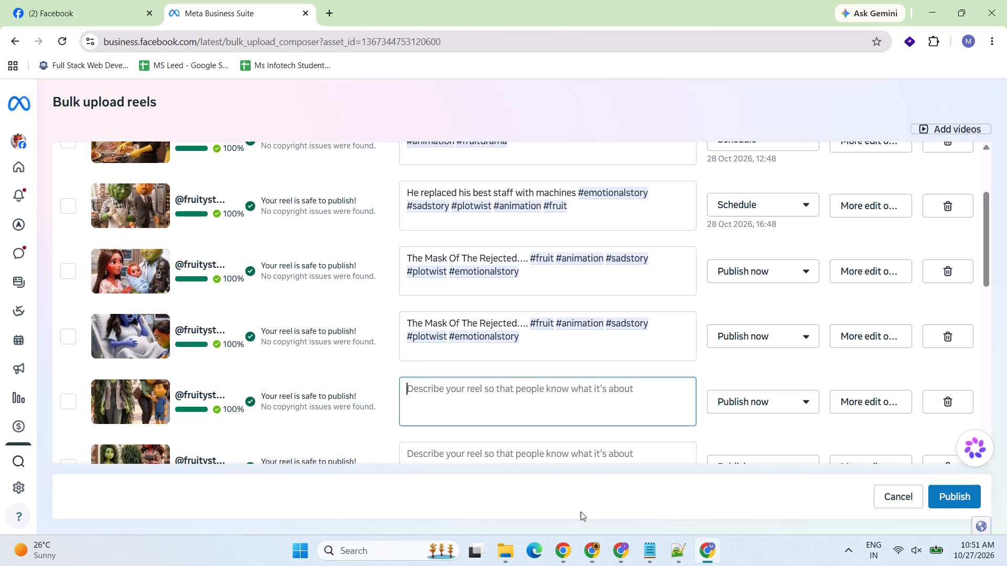
left_click(570, 544)
scroll(933, 367, "up", 2)
triple_click(846, 336)
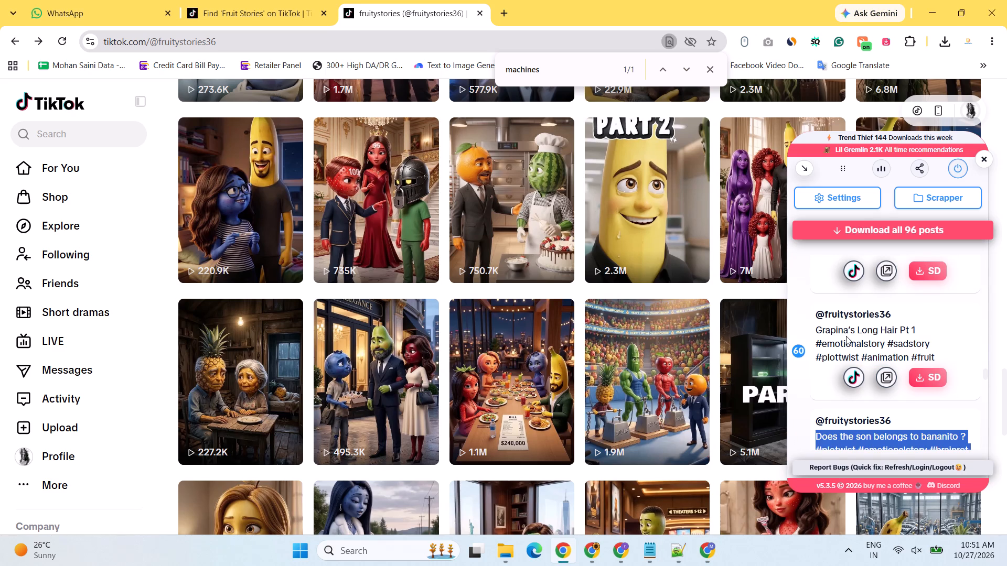
right_click(845, 335)
left_click(804, 354)
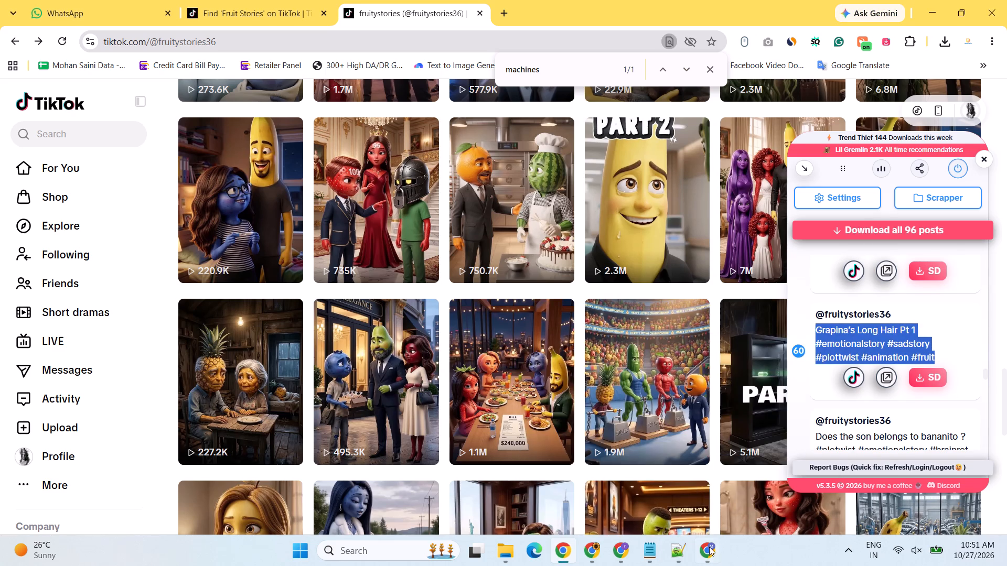
left_click(708, 548)
left_click(471, 379)
left_click(473, 390, "ctrl")
key("ctrl+v")
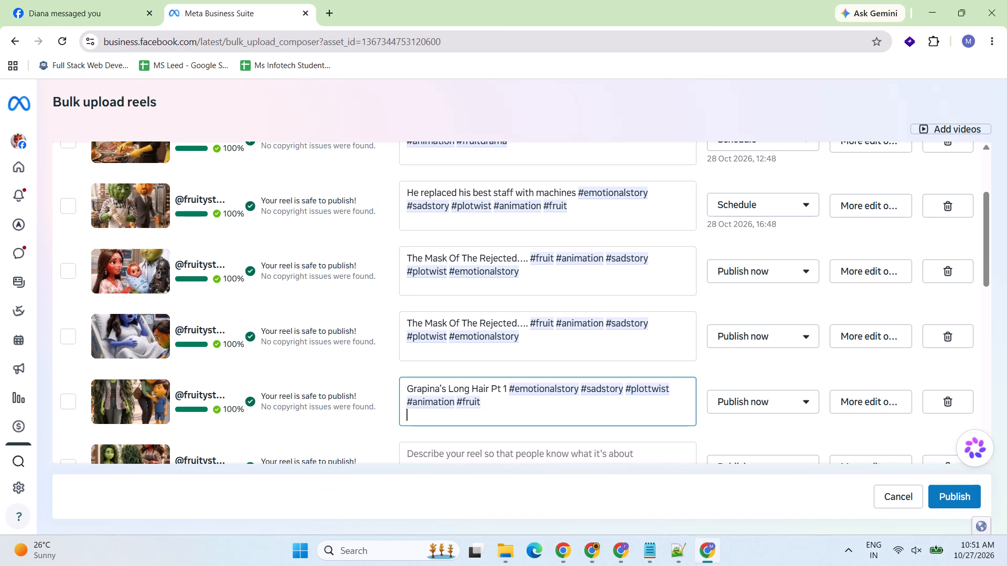
Check the seventh reel's file name and fill its description with TikTok post 59's caption "Grapina's Long Hair Pt 2" including hashtags.
scroll(487, 384, "down", 2)
left_click(435, 331)
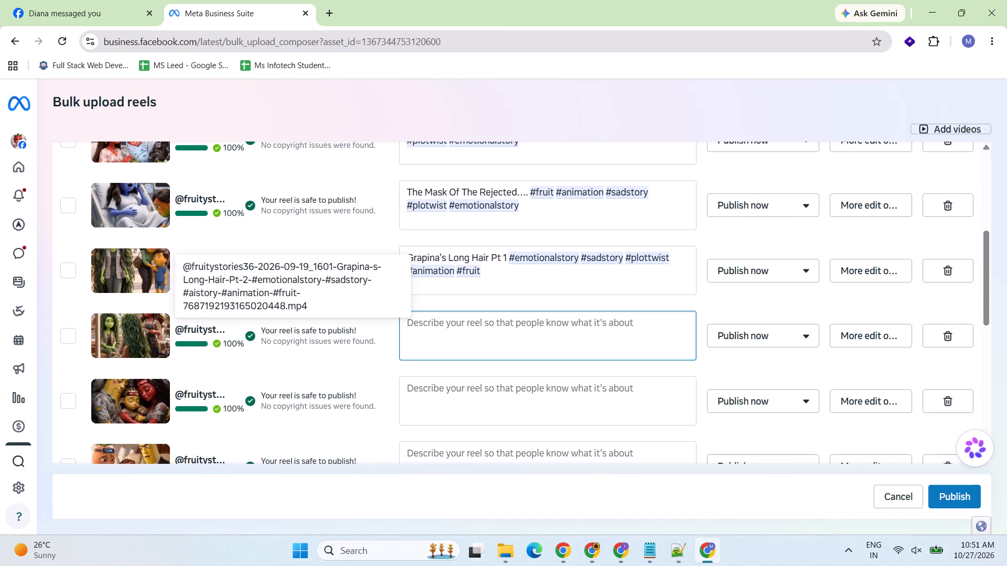
left_click(564, 554)
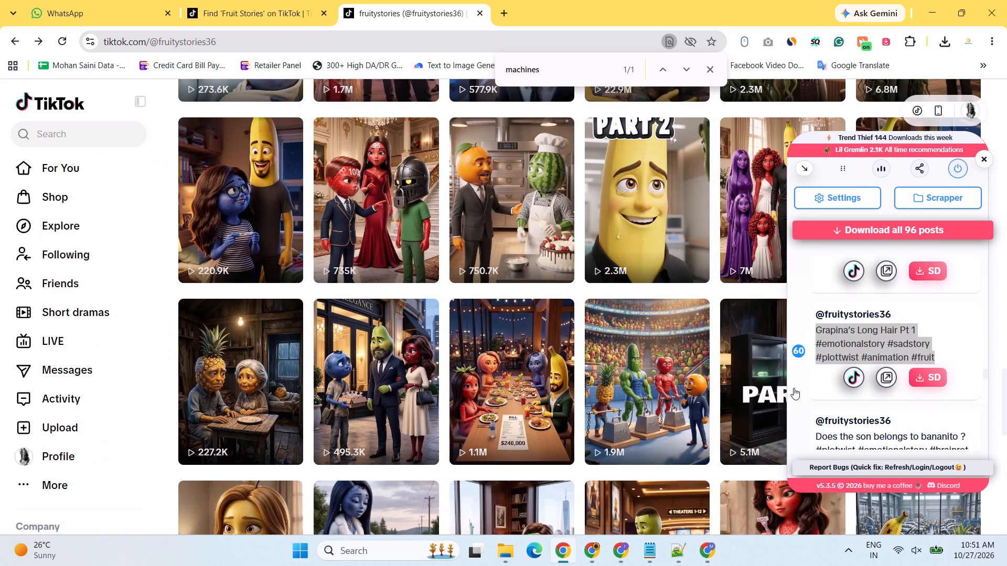
scroll(904, 372, "up", 1)
triple_click(865, 294)
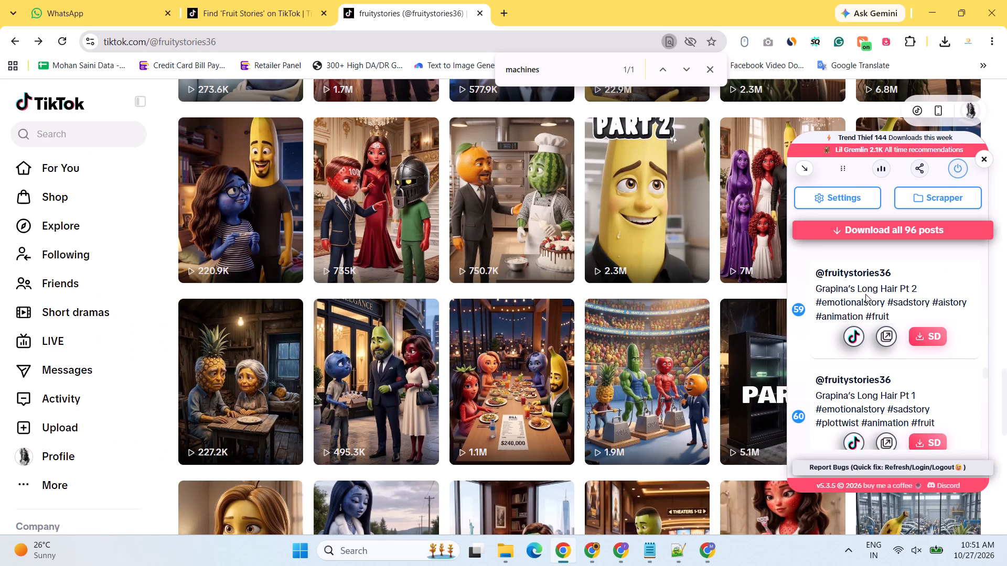
right_click(861, 293)
left_click(817, 313)
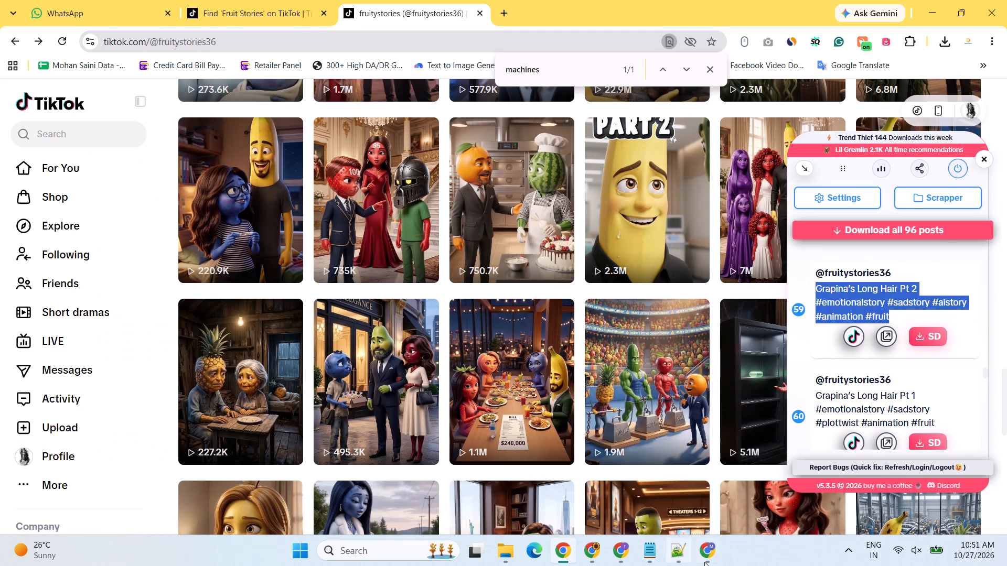
left_click(705, 562)
left_click(462, 344)
key("ctrl+v")
Fill the eighth reel's description with TikTok post 58's caption "Bananito betrayal Pt 1" including its hashtags.
left_click(452, 391)
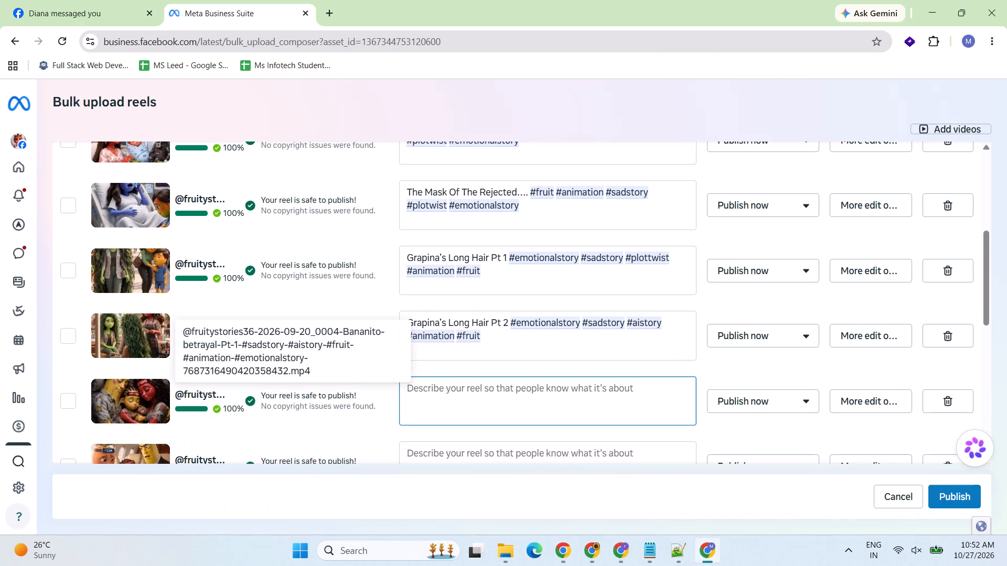
left_click(567, 543)
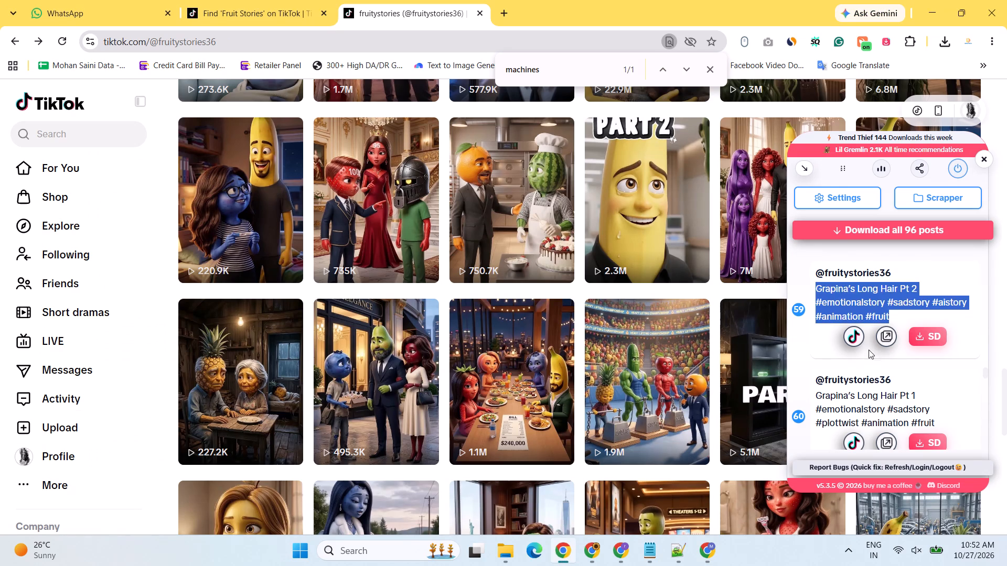
scroll(875, 348, "up", 2)
triple_click(834, 316)
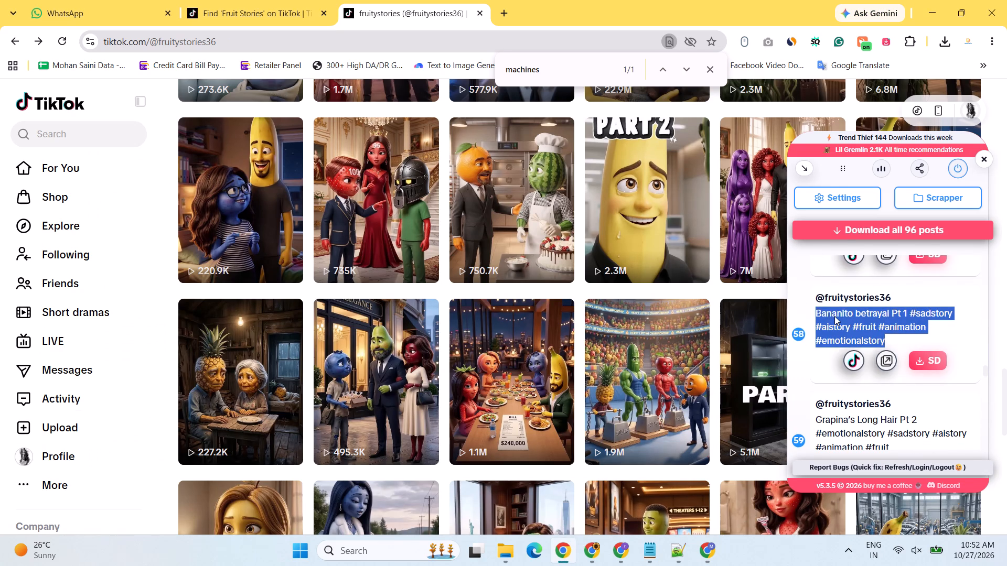
right_click(834, 316)
left_click(799, 335)
left_click(713, 546)
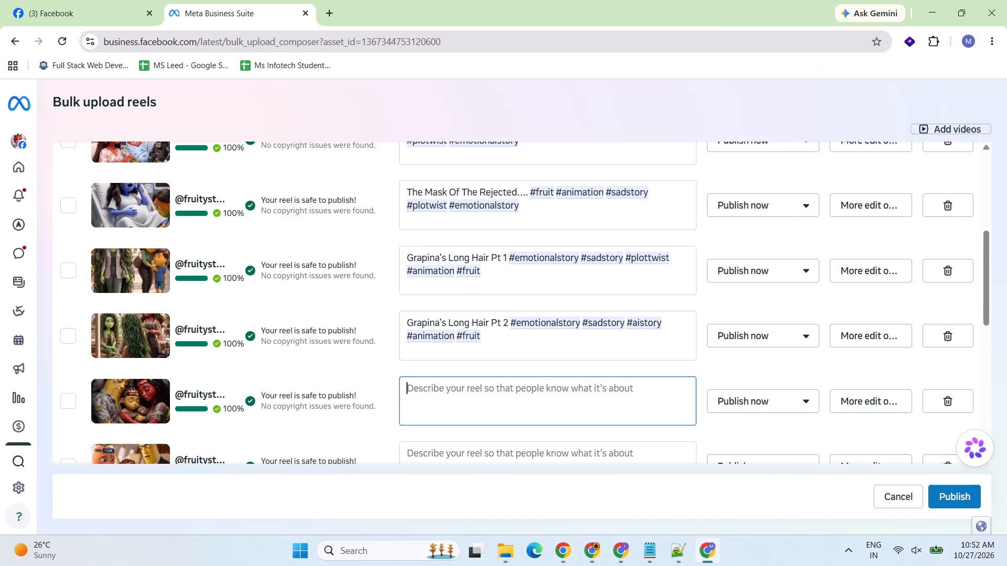
key("ctrl+v")
left_click(508, 365)
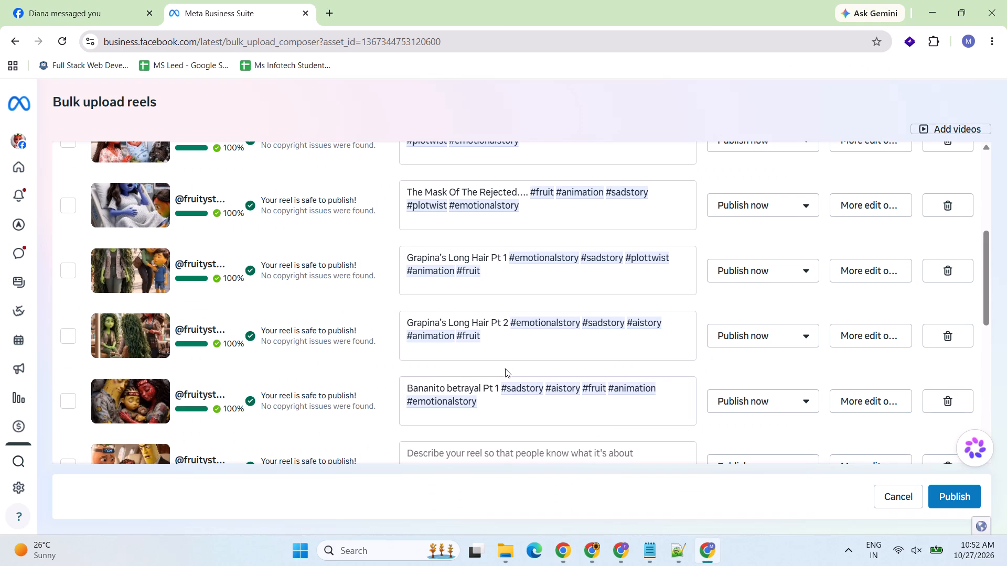
Fill the ninth reel's description with TikTok post 57's caption "Bananito betrayal Pt 2" including its hashtags.
scroll(505, 369, "down", 3)
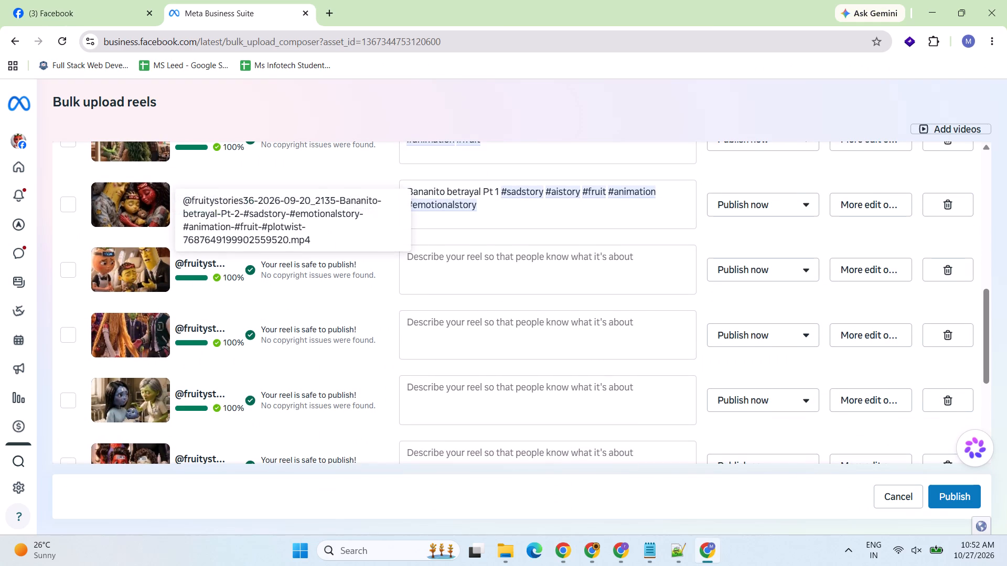
left_click(572, 563)
scroll(869, 354, "up", 2)
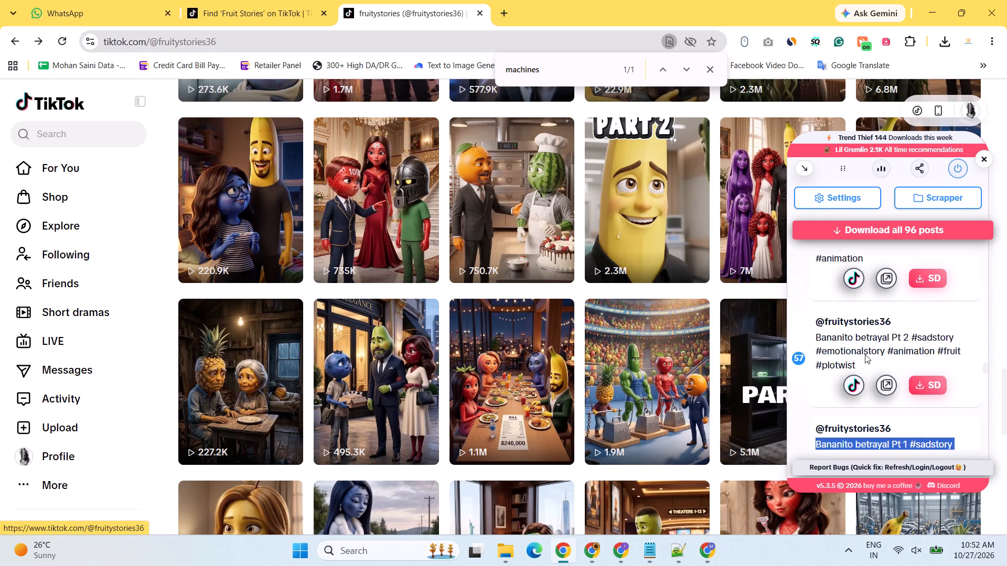
triple_click(848, 341)
right_click(848, 340)
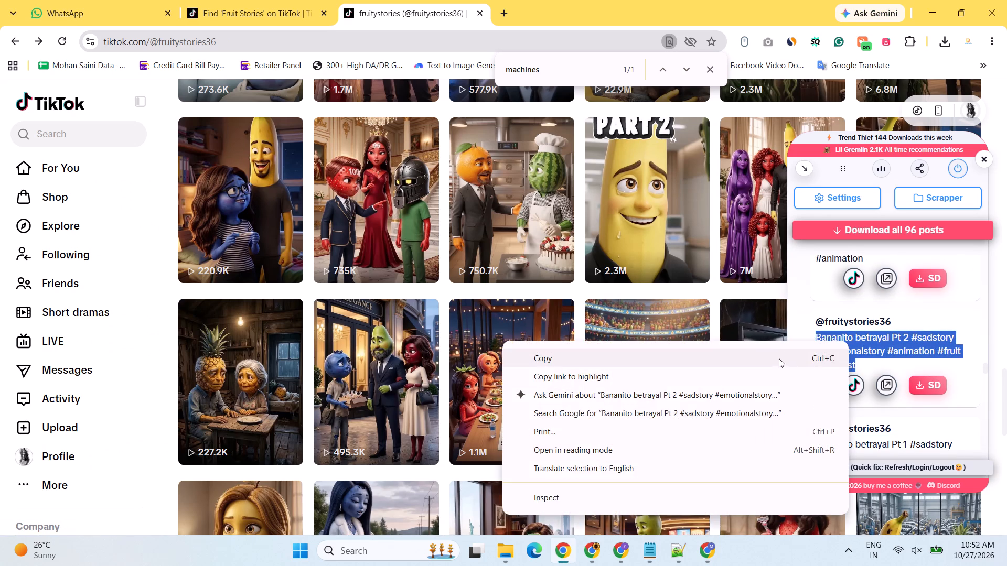
left_click(779, 358)
left_click(714, 559)
left_click(450, 261)
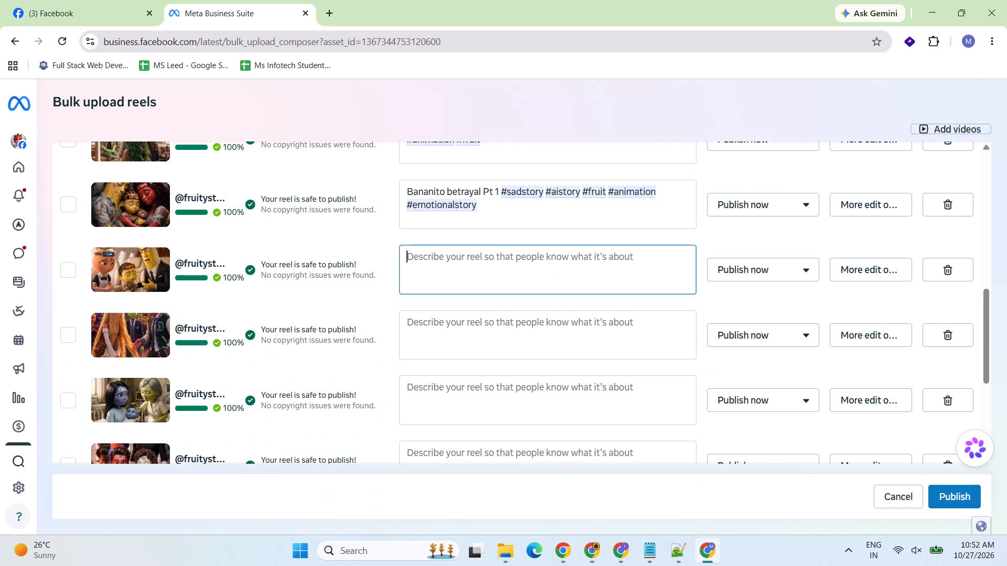
key("ctrl+v")
Check the tenth reel's file name and fill its description with TikTok post 56's caption "She Nevers Shows Her Face" including emoji and hashtags.
left_click(439, 319)
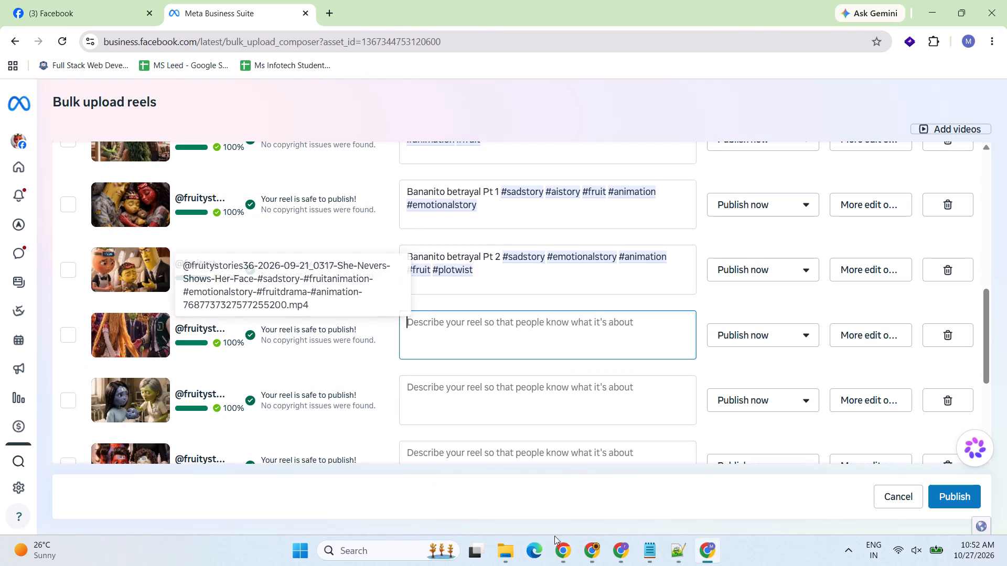
left_click(574, 551)
scroll(890, 338, "up", 1)
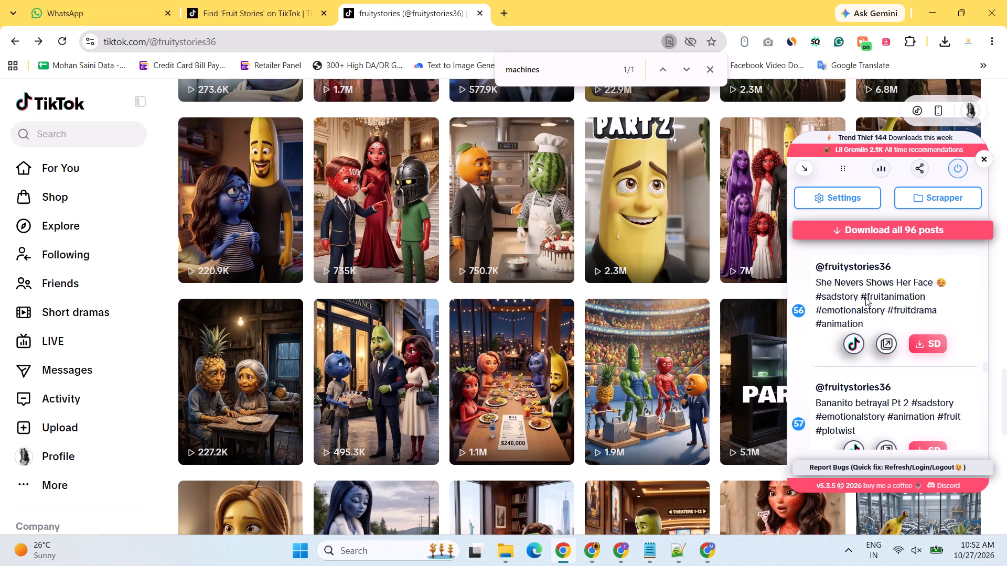
triple_click(865, 297)
right_click(861, 292)
left_click(760, 313)
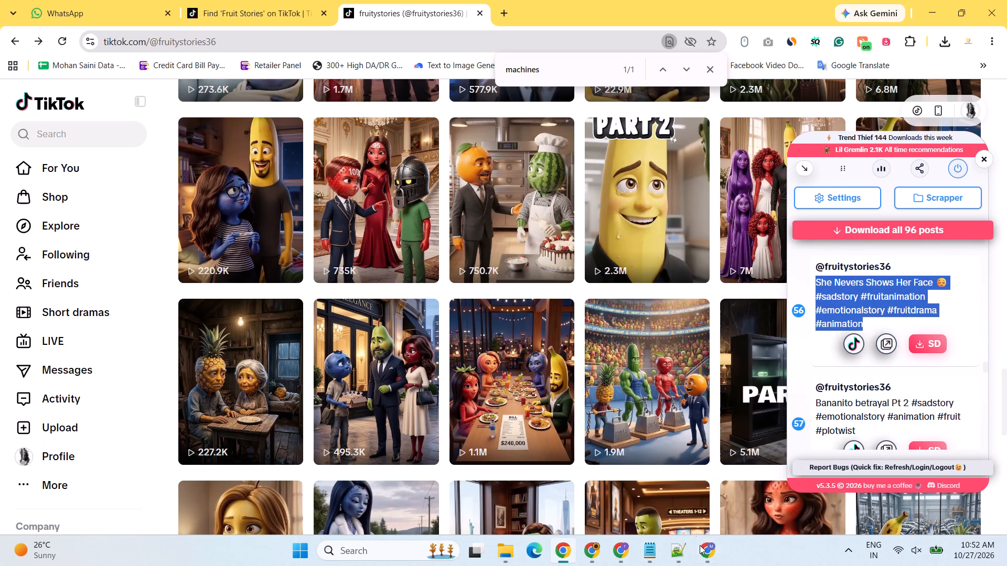
left_click(701, 551)
left_click(463, 334)
key("ctrl+v")
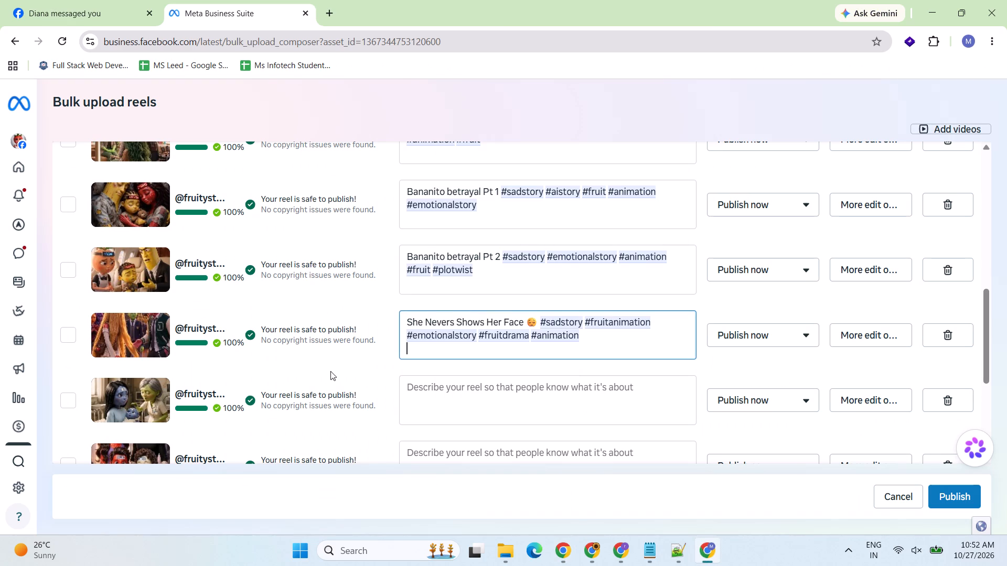
left_click(330, 371)
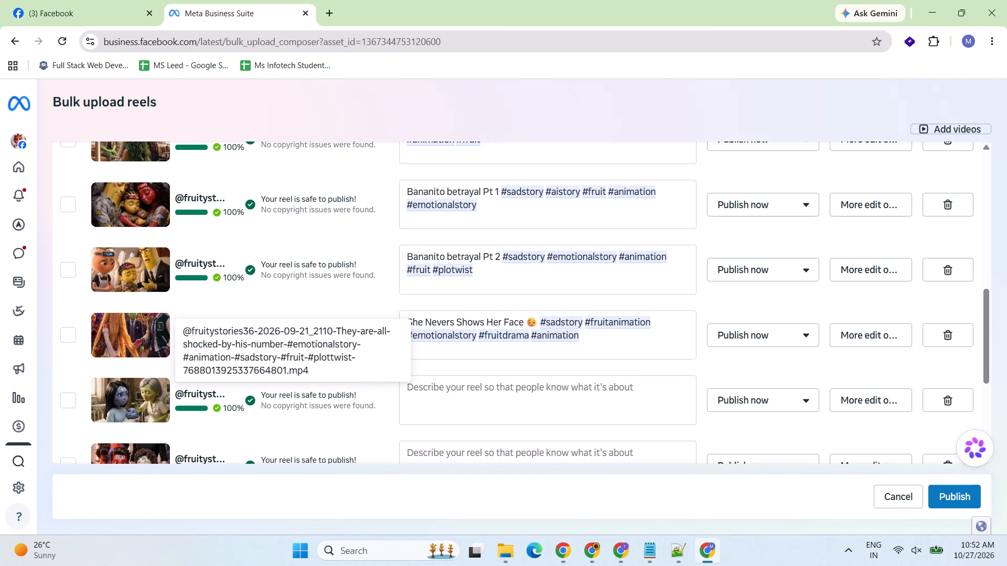
Fill the eleventh reel's description with TikTok post 55's caption "They are all shocked by his number" including emoji and hashtags.
left_click(447, 392)
scroll(512, 394, "down", 2)
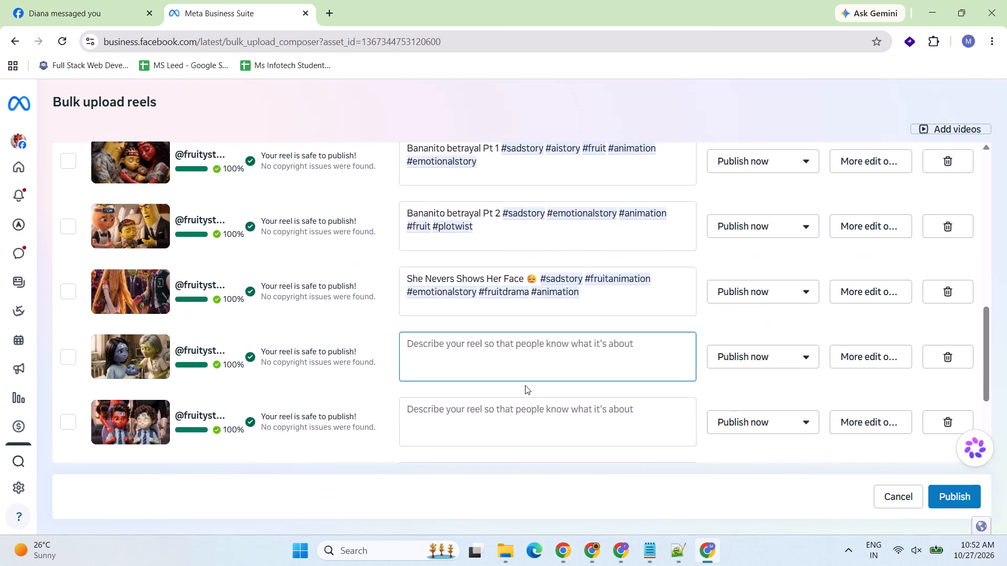
left_click(563, 559)
scroll(834, 309, "up", 2)
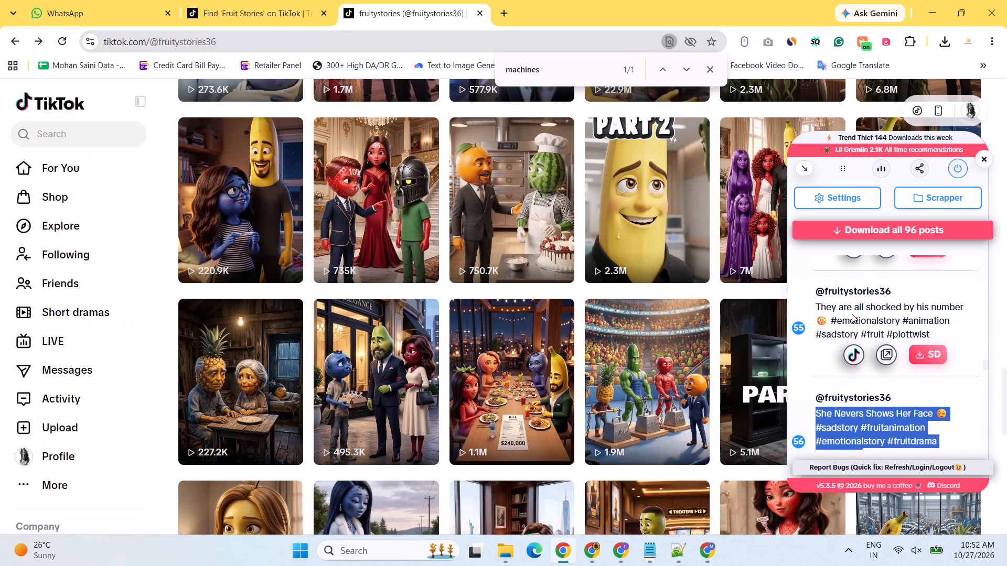
triple_click(852, 314)
right_click(860, 311)
left_click(790, 332)
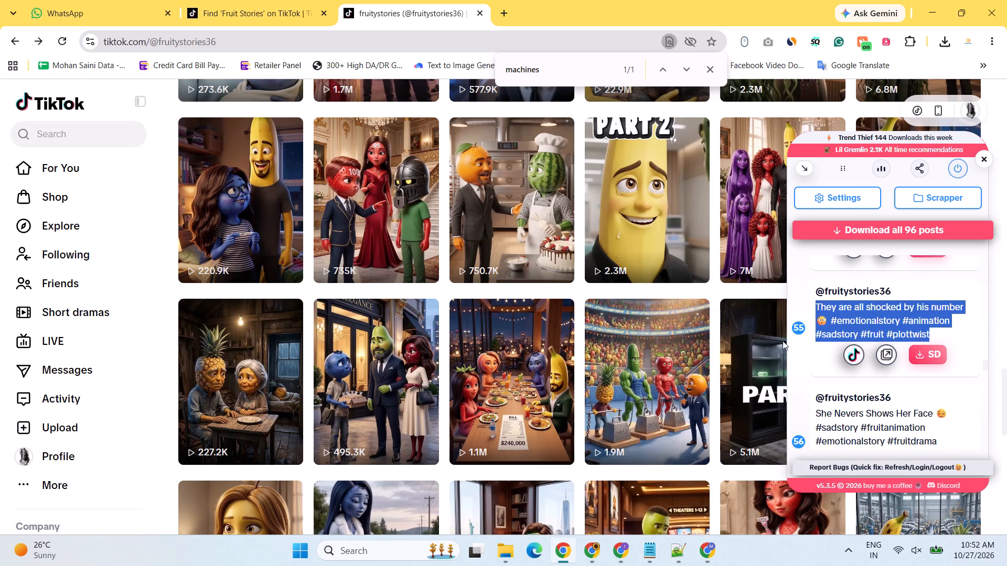
left_click(719, 557)
key("ctrl+v")
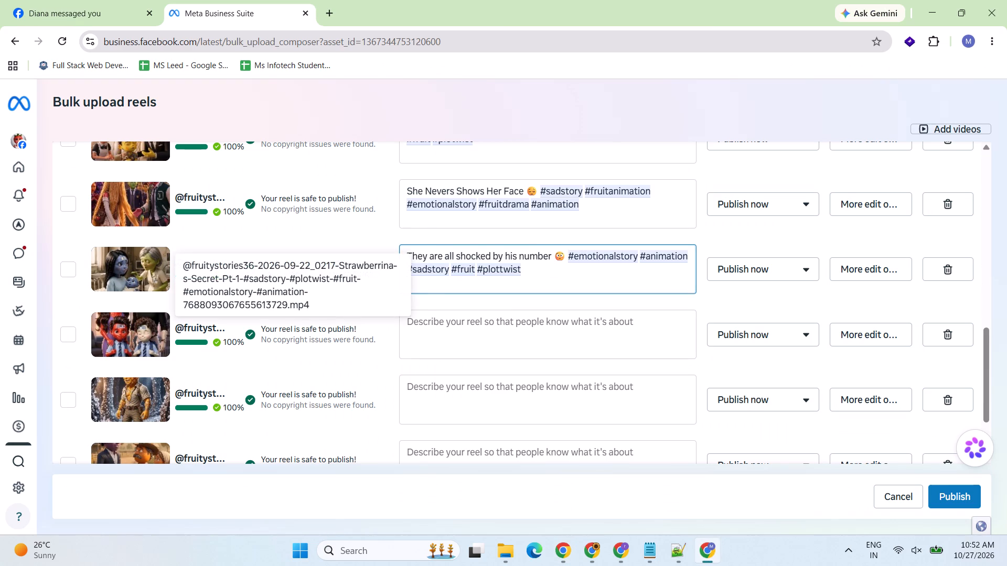
Fill the twelfth reel's description with TikTok post 54's caption "Strawberrina's Secret Pt 1" including its hashtags.
left_click(511, 319)
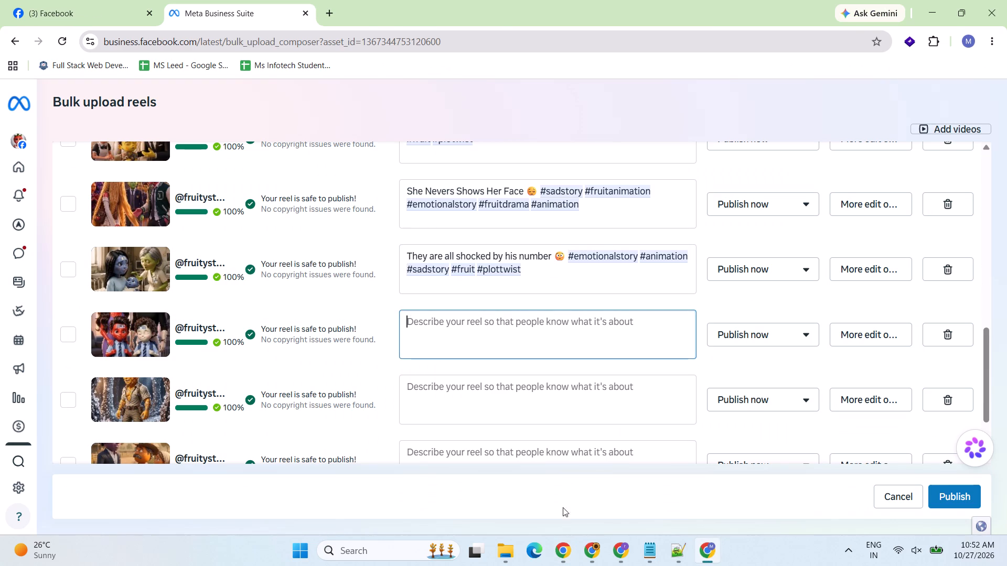
left_click(566, 555)
scroll(906, 357, "up", 2)
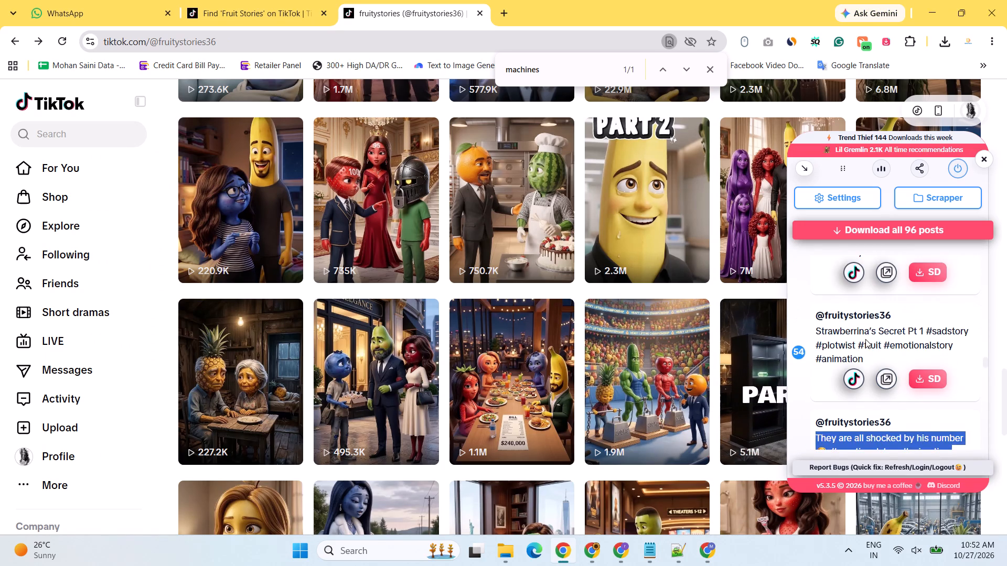
triple_click(865, 339)
right_click(865, 336)
left_click(778, 355)
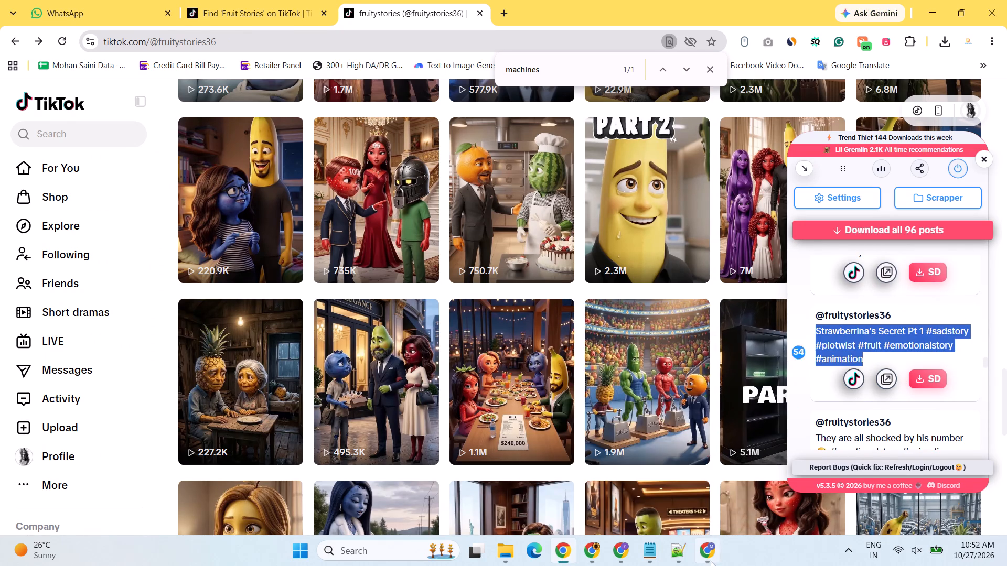
left_click(711, 561)
key("ctrl+v")
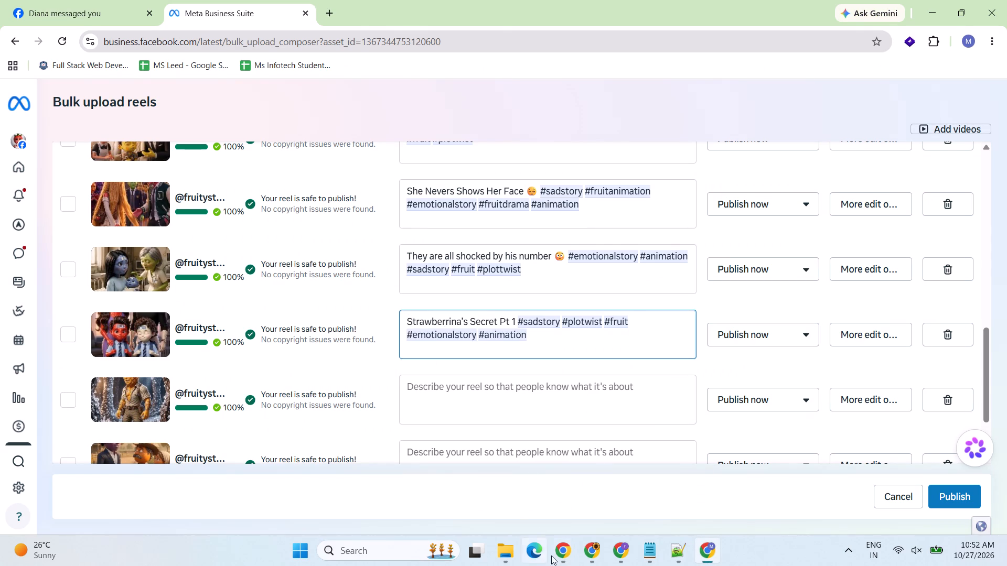
Locate TikTok post 53's caption "She betrayed her husband" for the thirteenth reel.
left_click(561, 556)
scroll(862, 318, "up", 2)
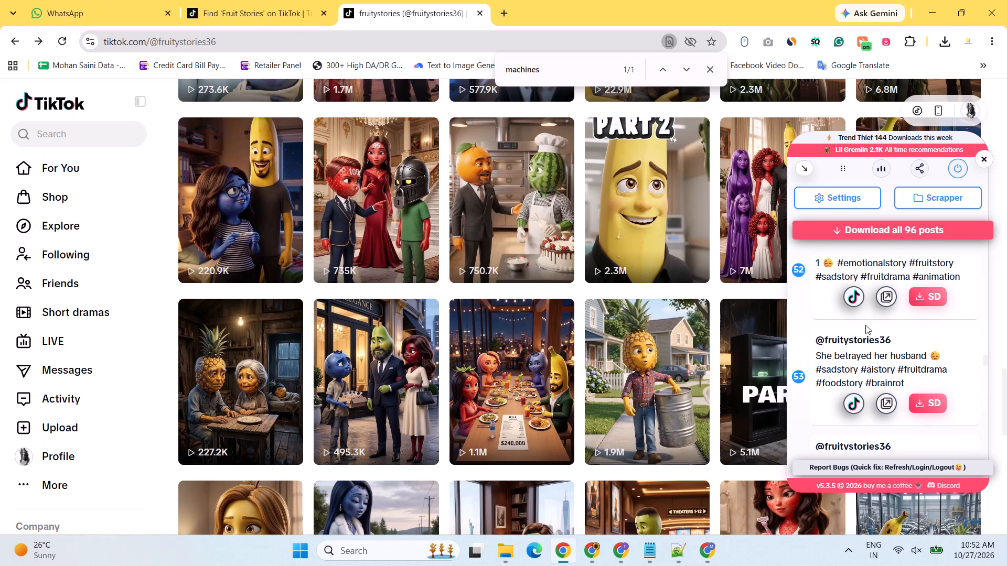
Fill the thirteenth reel's description with TikTok post 53's caption "She betrayed her husband" including emoji and hashtags.
triple_click(865, 359)
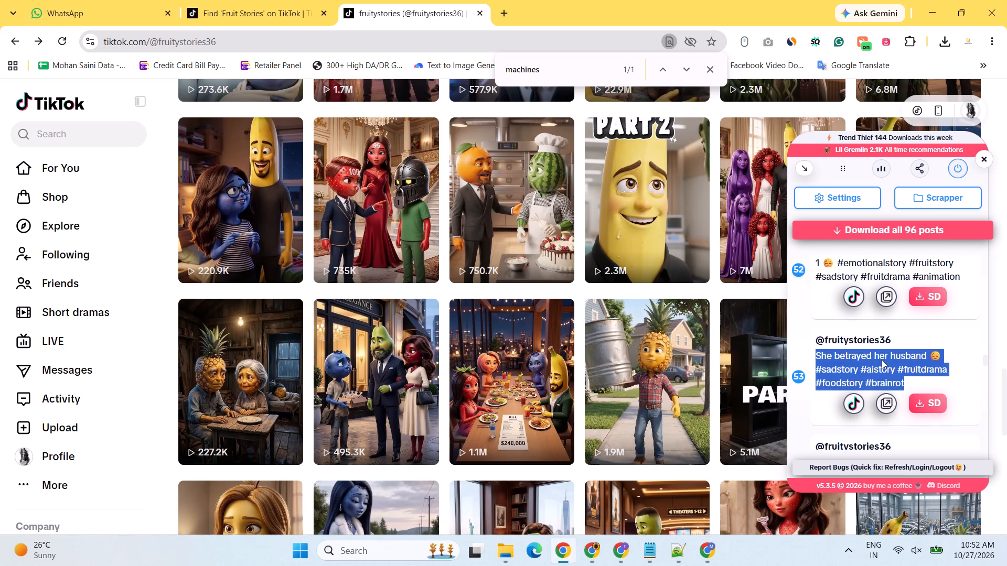
right_click(860, 364)
left_click(646, 208)
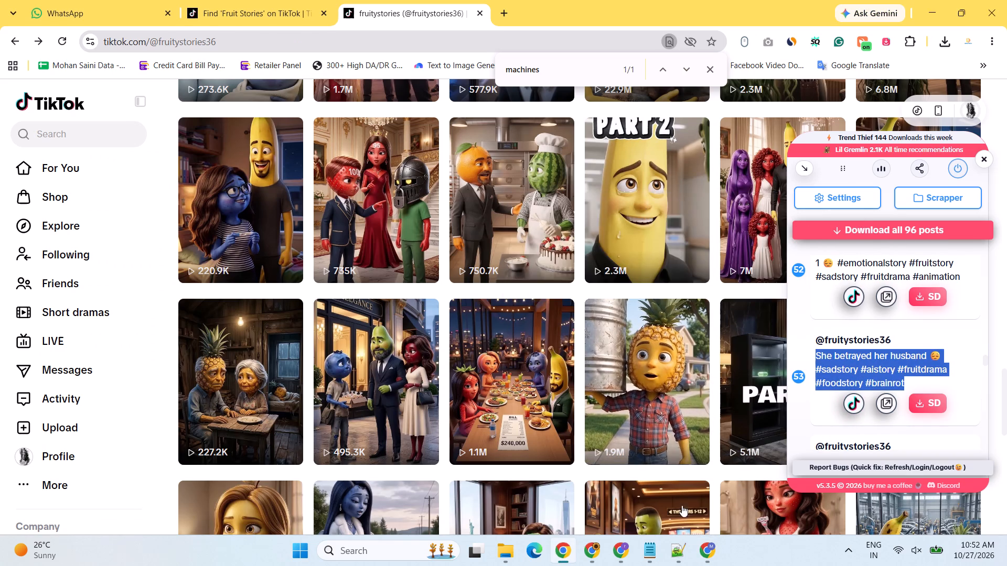
left_click(714, 550)
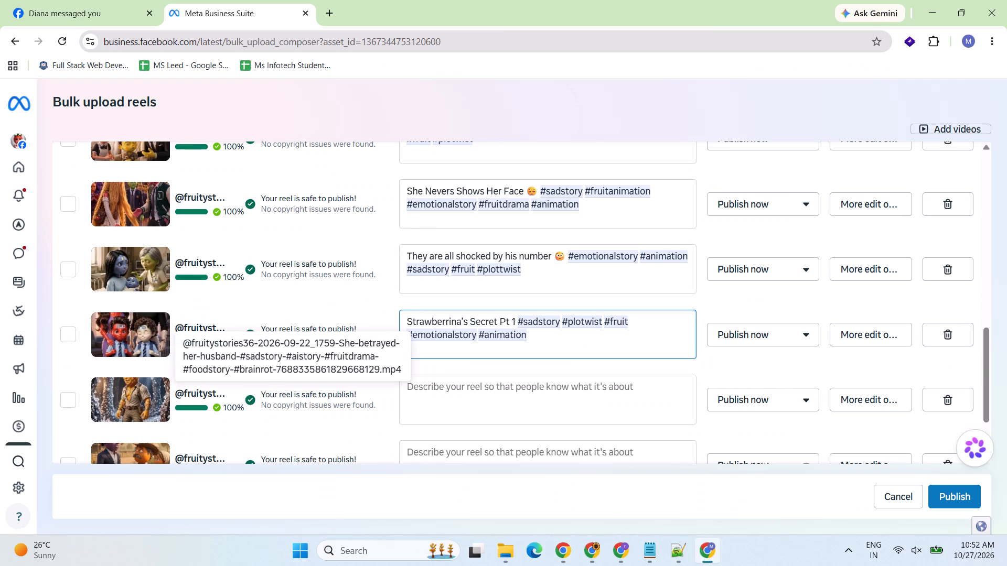
left_click(456, 400)
key("ctrl+v")
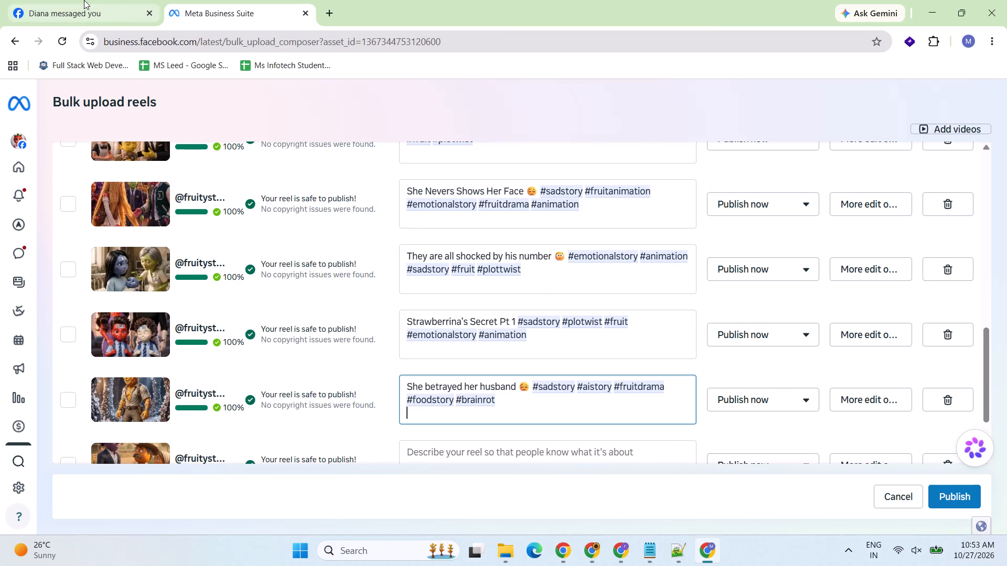
Translate the open Messenger chat's latest message about payment for 500 followers into Hindi with Google Translate.
left_click(83, 0)
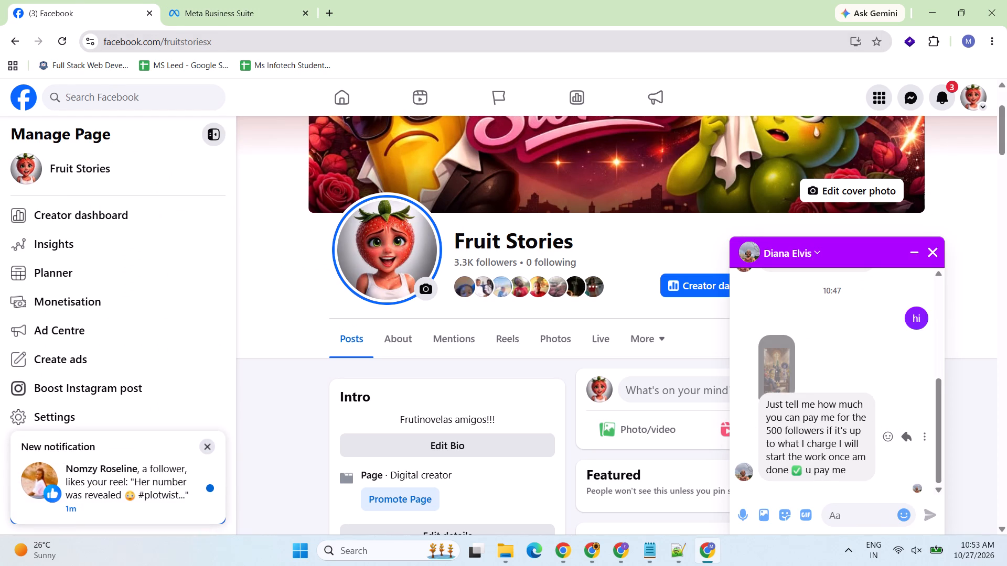
triple_click(800, 437)
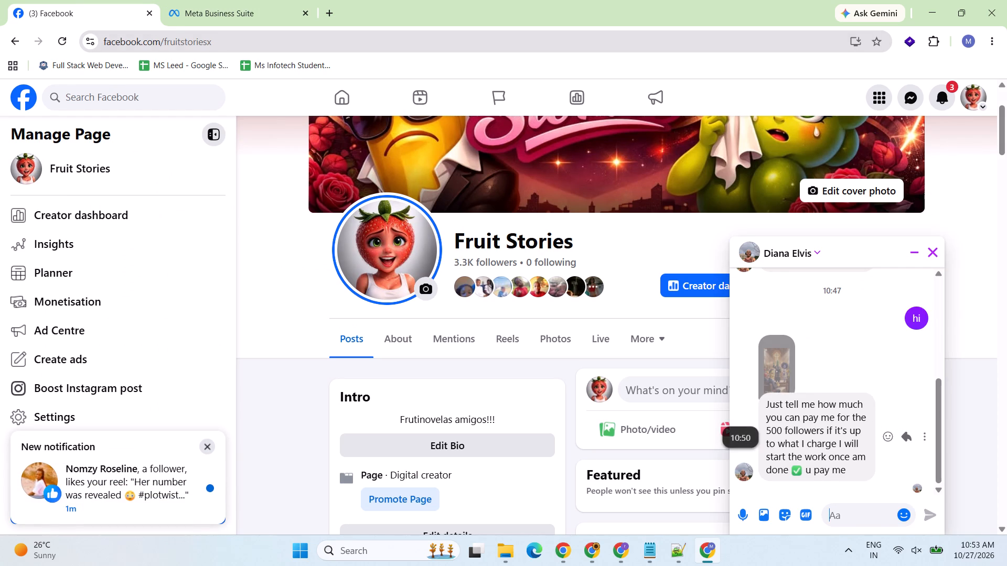
key("ctrl+c")
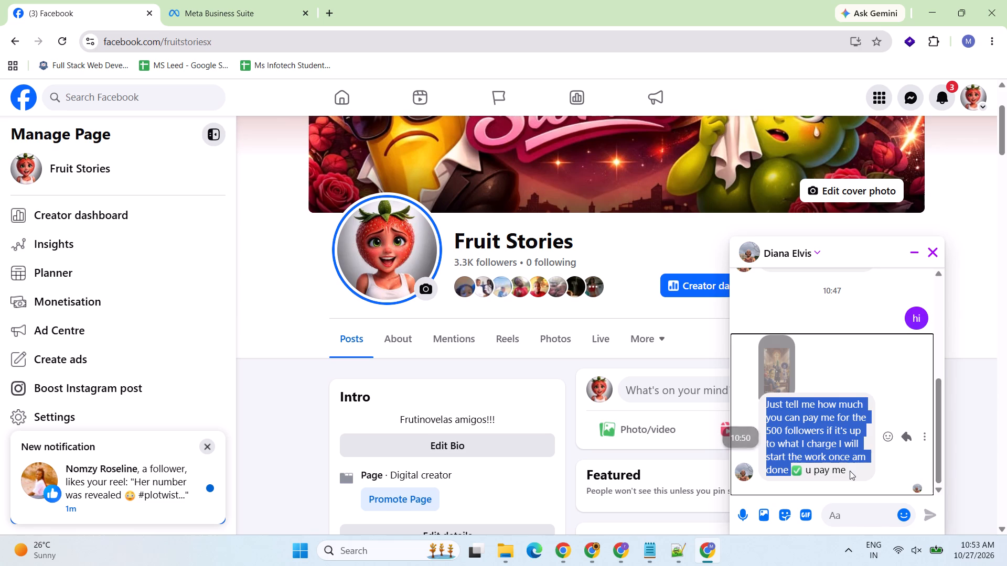
left_click(850, 471, "shift")
key("ctrl+c")
left_click(326, 18)
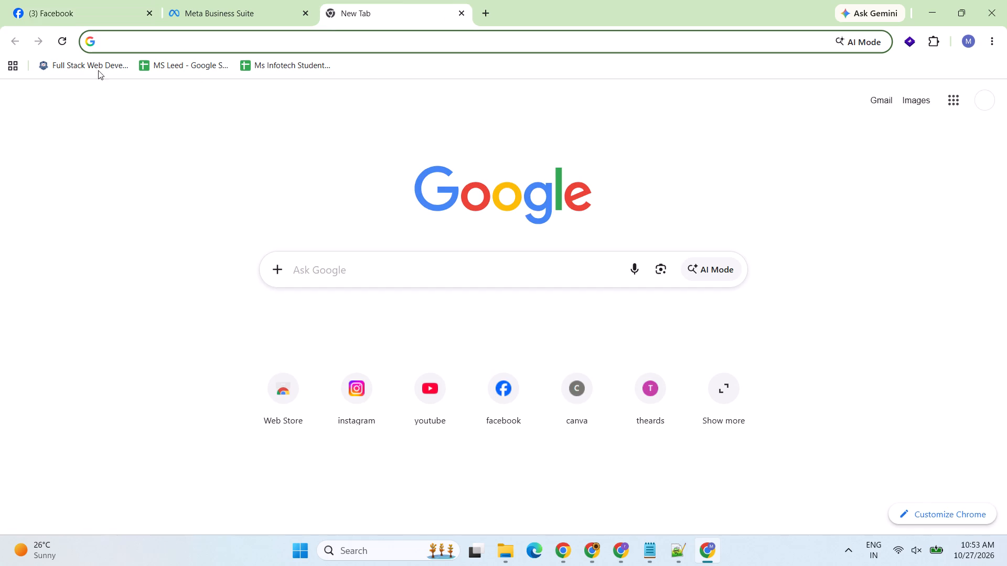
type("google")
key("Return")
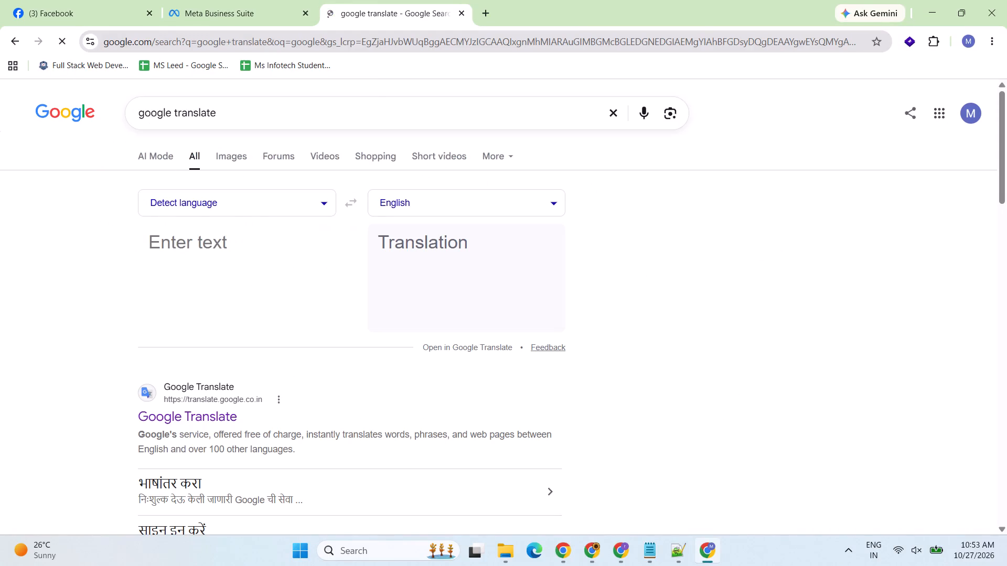
left_click(202, 416)
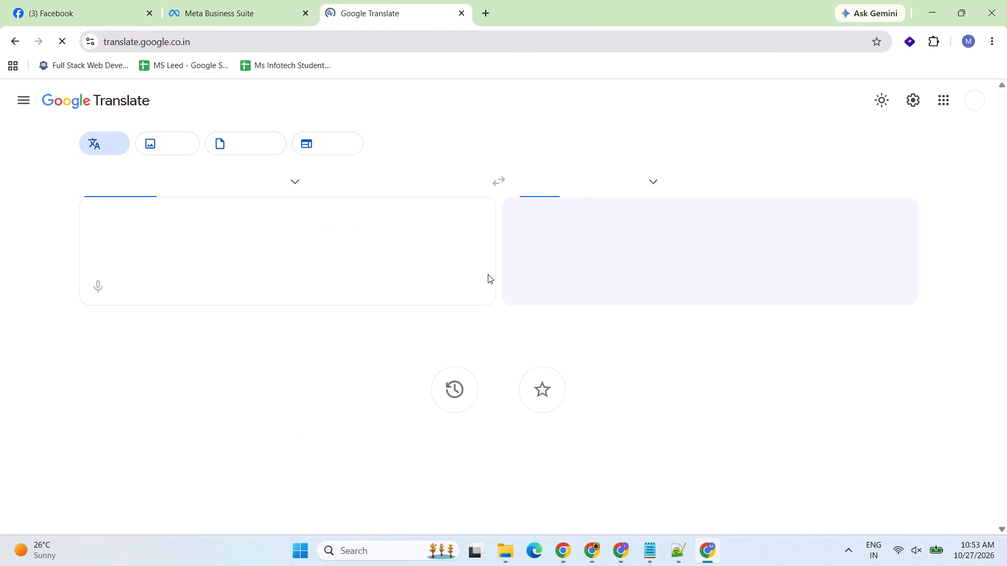
left_click(132, 218)
key("ctrl+v")
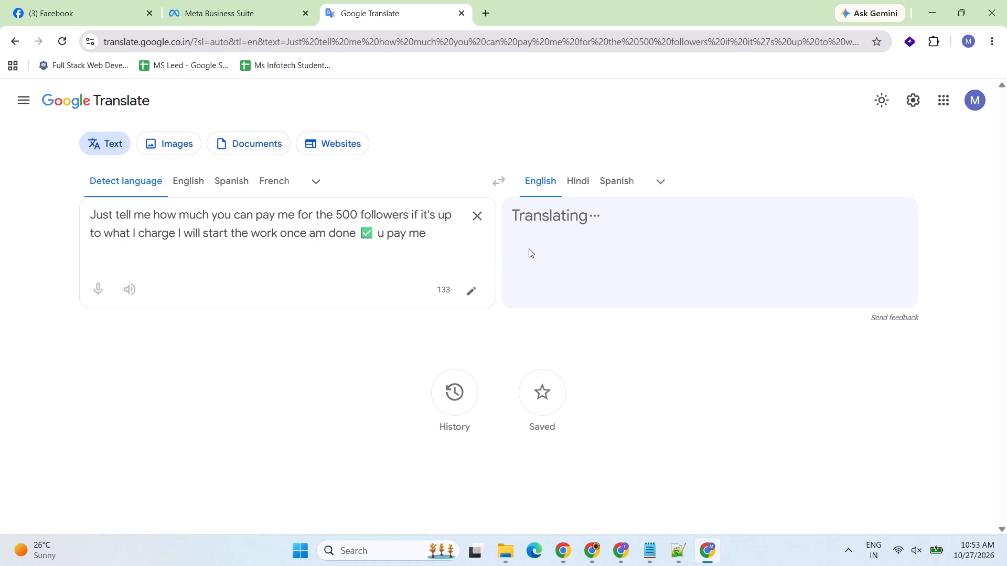
left_click(662, 181)
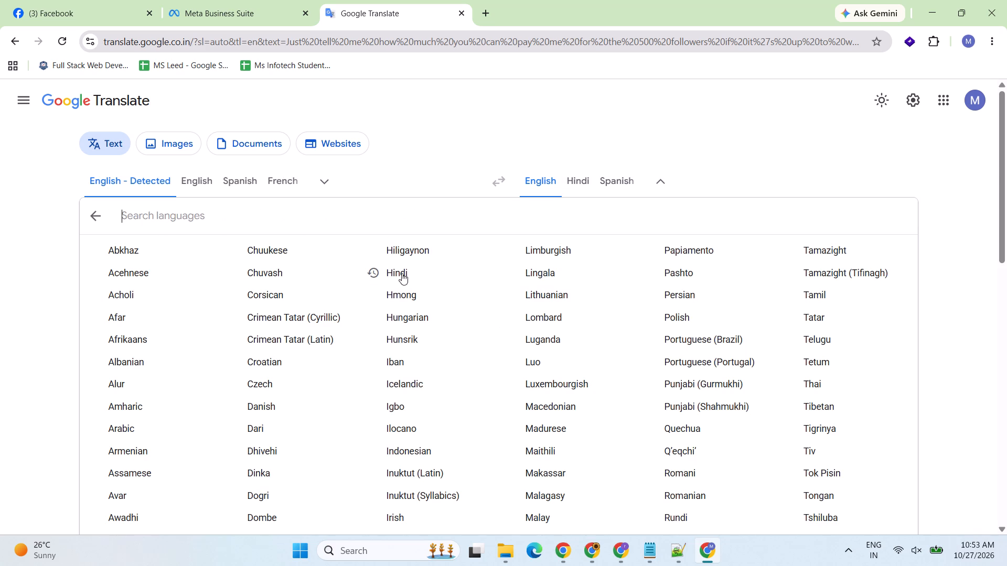
left_click(402, 273)
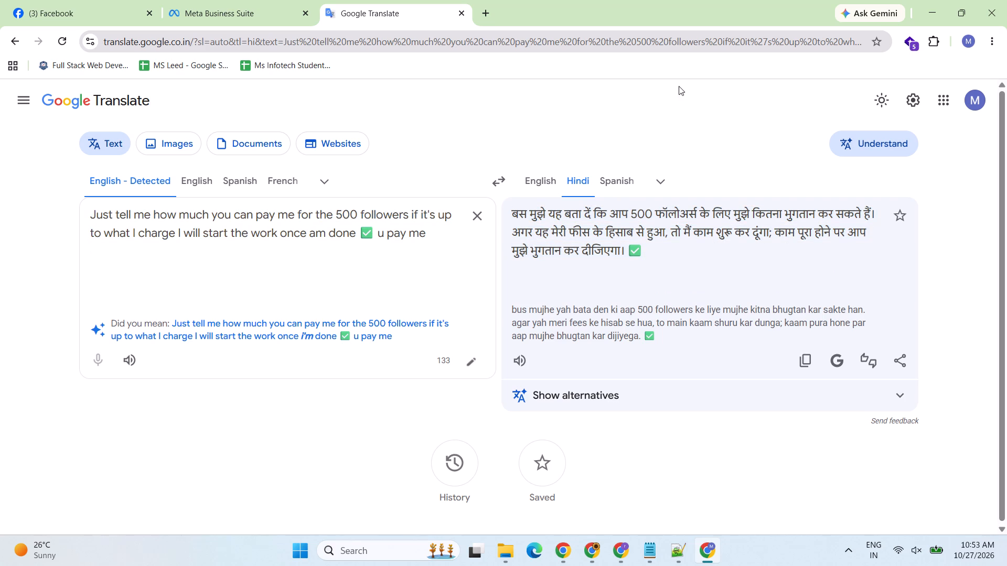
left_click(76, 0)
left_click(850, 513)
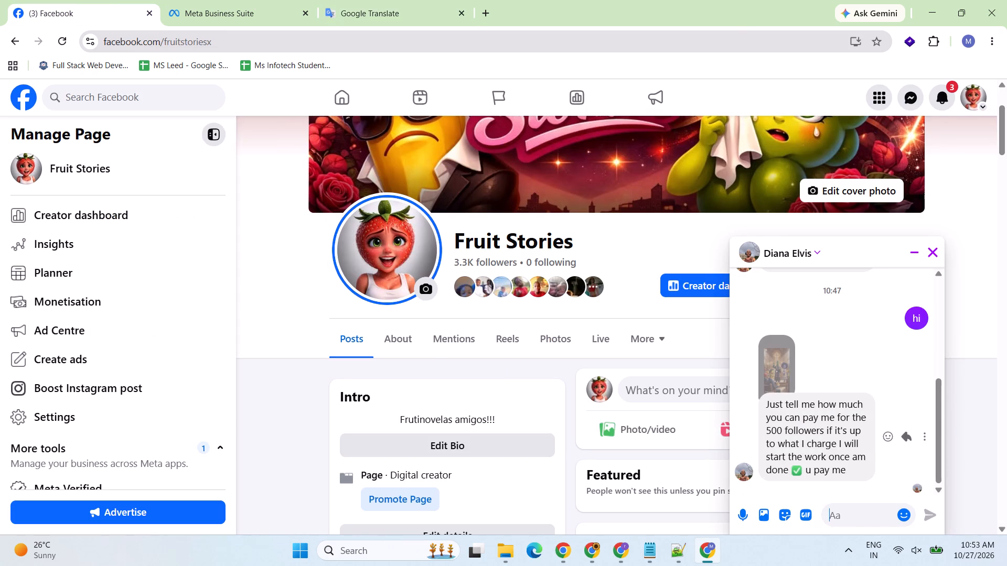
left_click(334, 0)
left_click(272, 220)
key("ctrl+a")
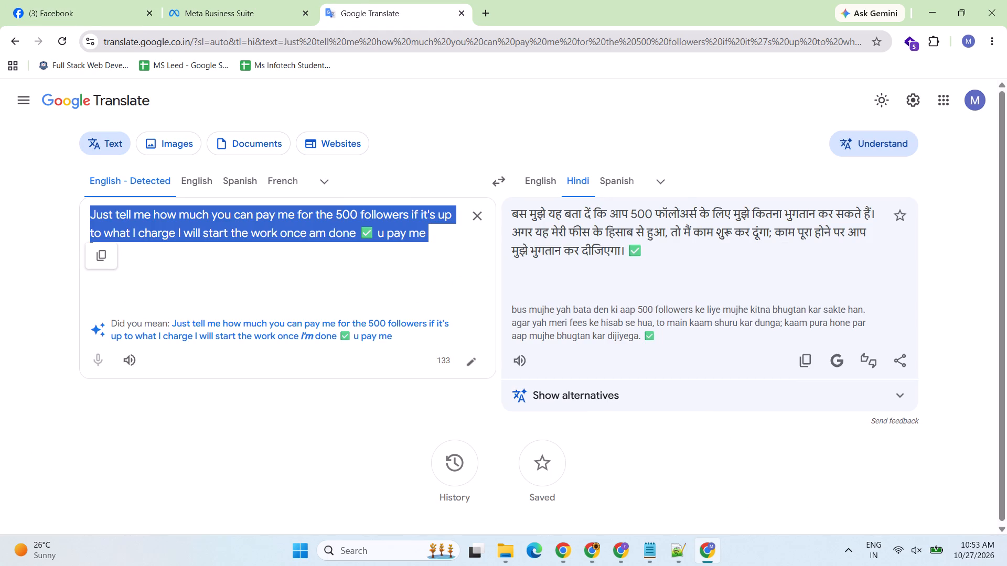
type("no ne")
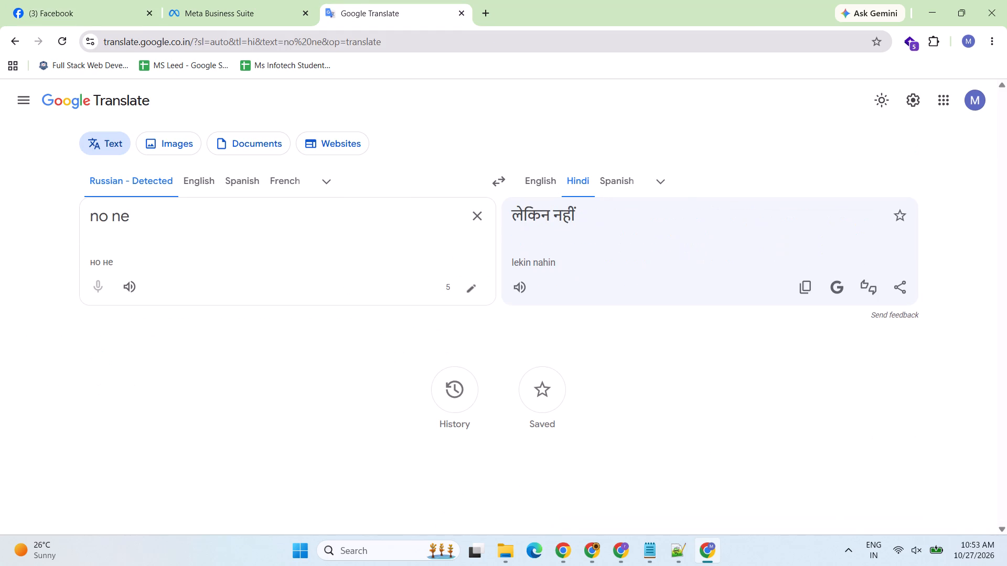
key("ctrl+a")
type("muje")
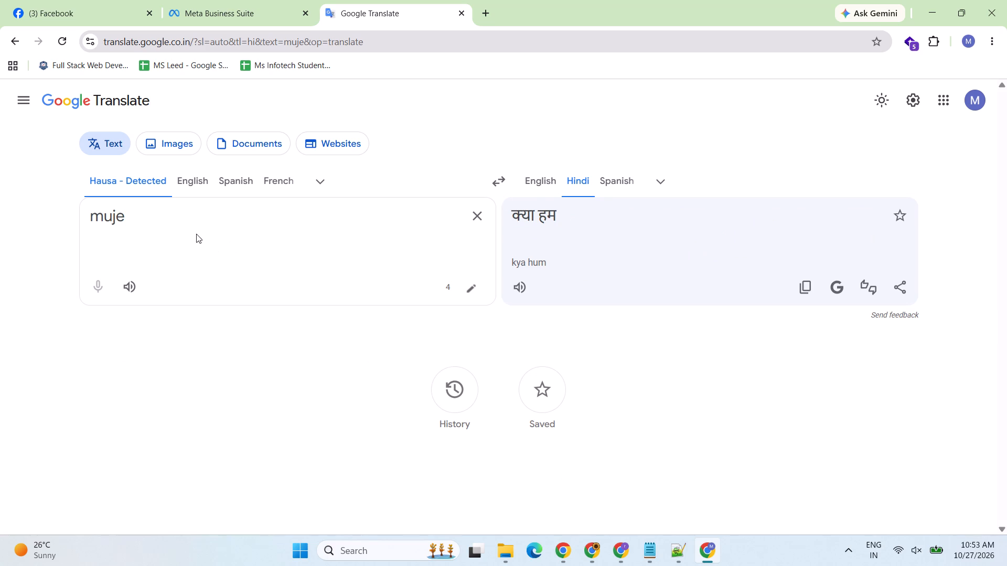
Draft the reply "no need this" in Google Translate, check its Hindi meaning and copy the English text.
left_click(177, 227, "ctrl")
key("ctrl+a")
left_click(155, 226)
left_click(154, 226)
key("ctrl+a")
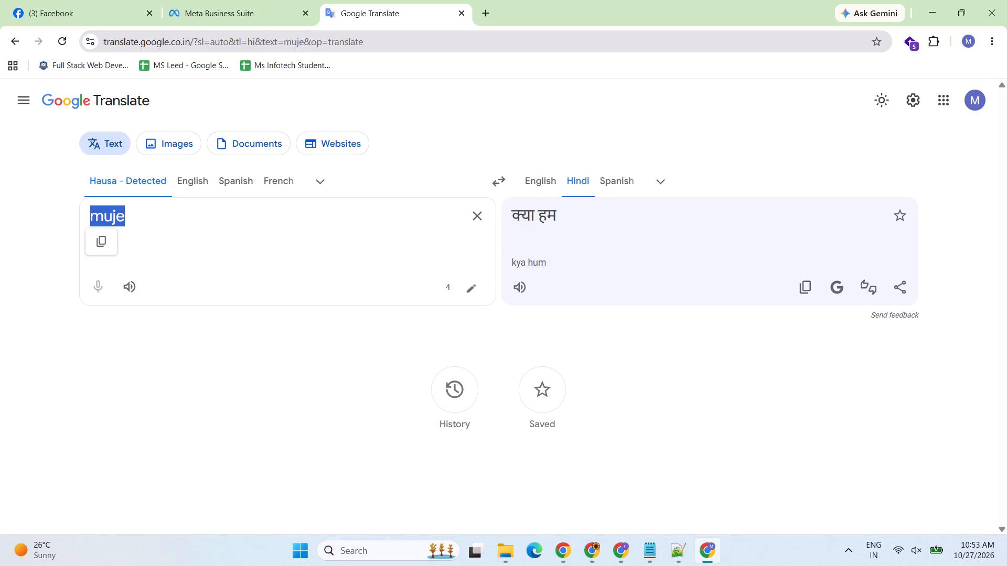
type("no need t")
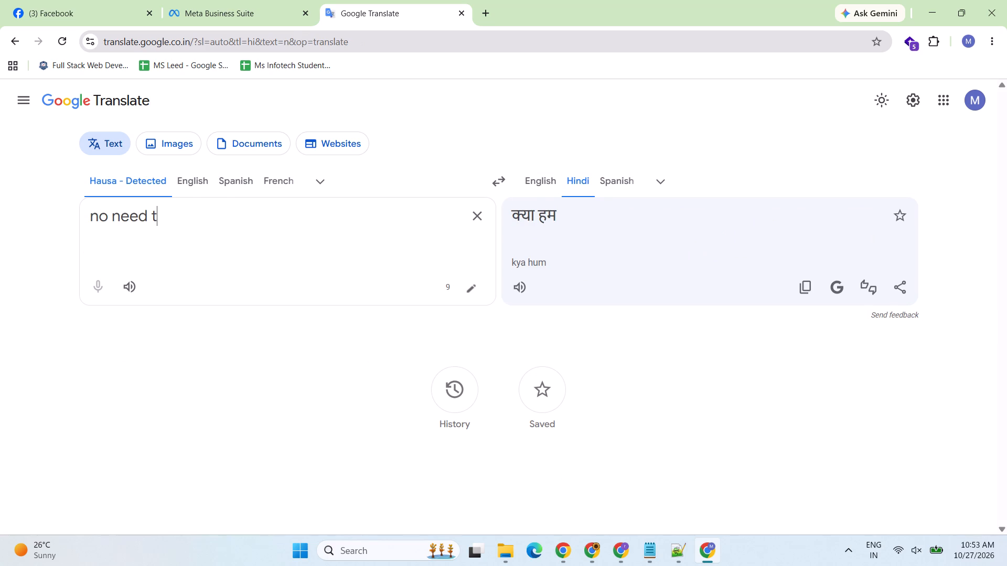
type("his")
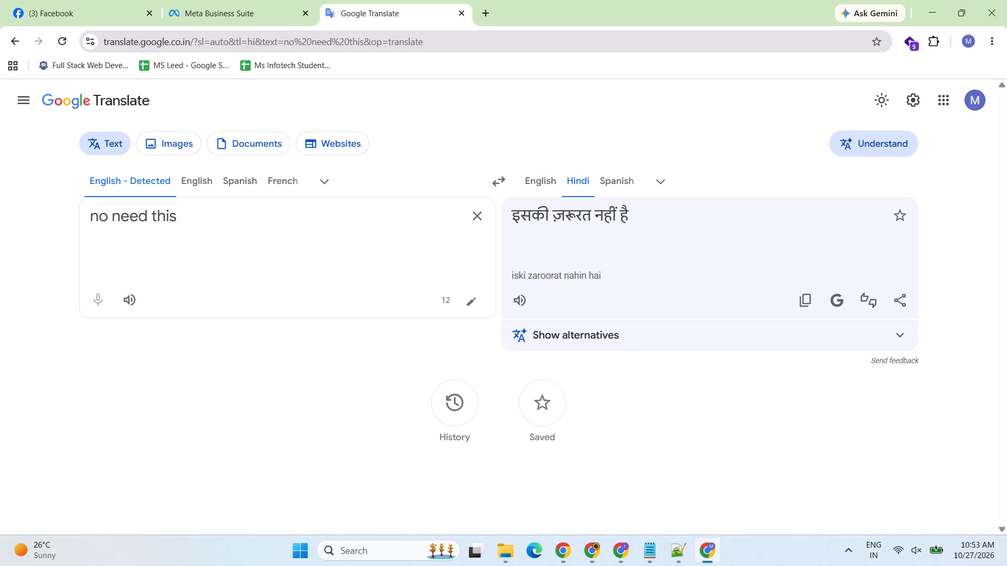
left_click_drag(189, 228, 91, 219)
left_click(133, 228)
triple_click(136, 216)
key("ctrl+c")
Send "no need this" as the reply in the open Messenger chat on the Fruit Stories page and close the chat.
left_click(109, 0)
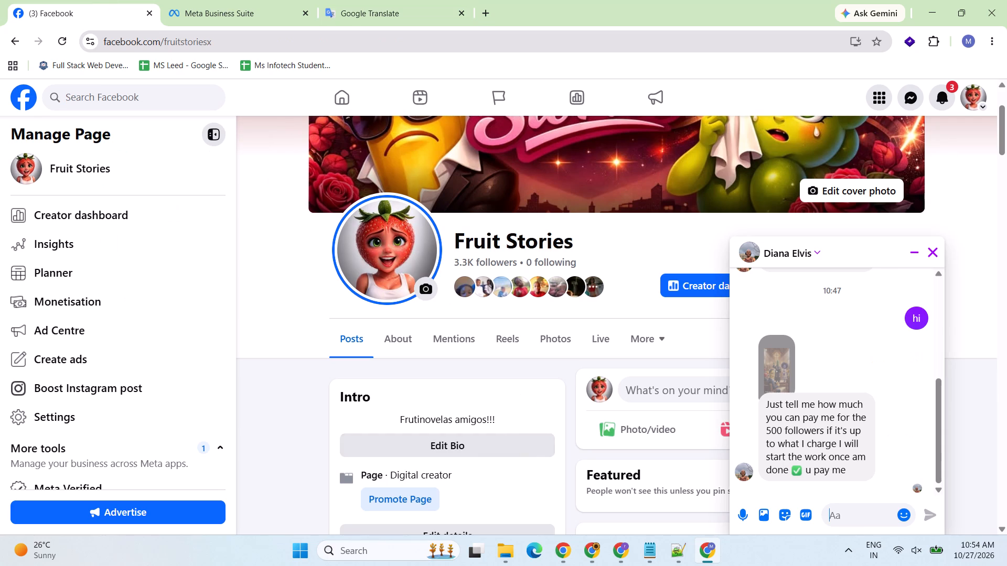
left_click(822, 509)
key("ctrl+v")
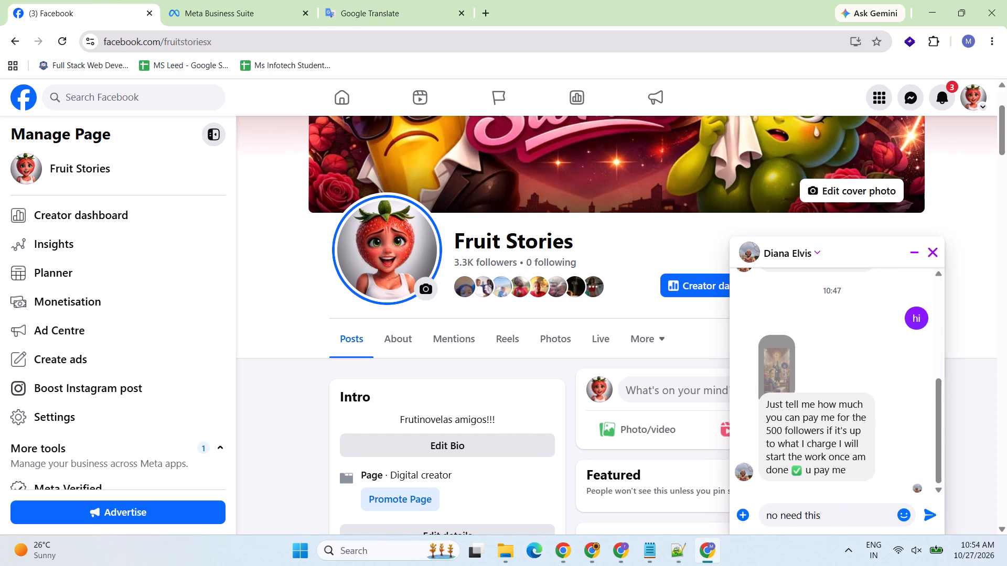
key("Return")
scroll(813, 375, "up", 2)
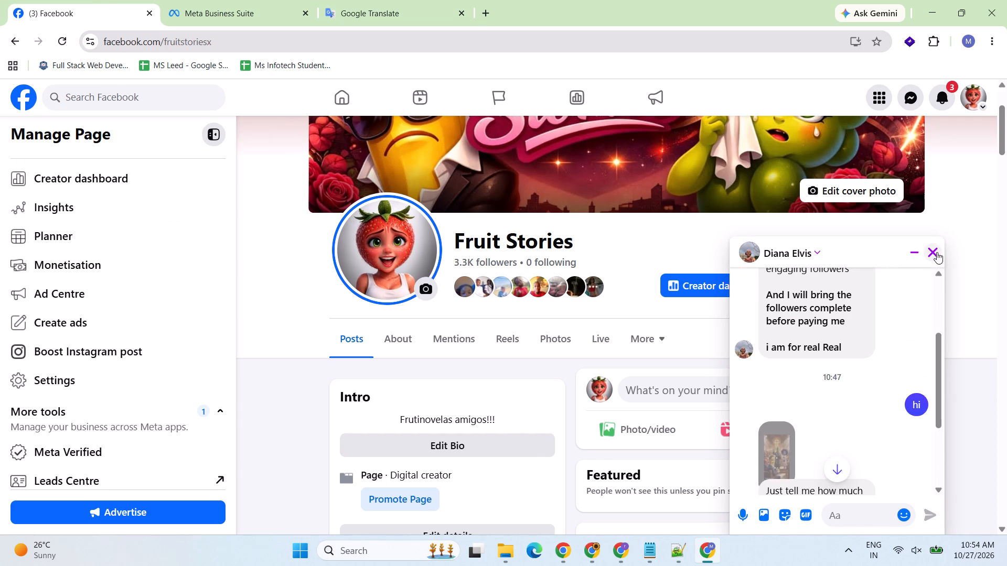
left_click(937, 252)
Mark all of the Fruit Stories page's notifications as read and close the notification list.
left_click(946, 92)
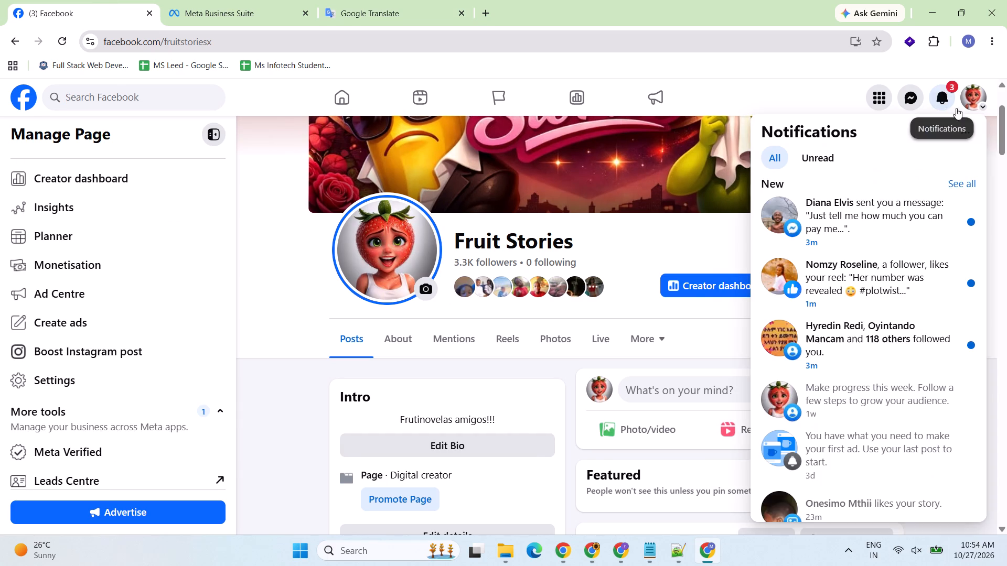
left_click(972, 135)
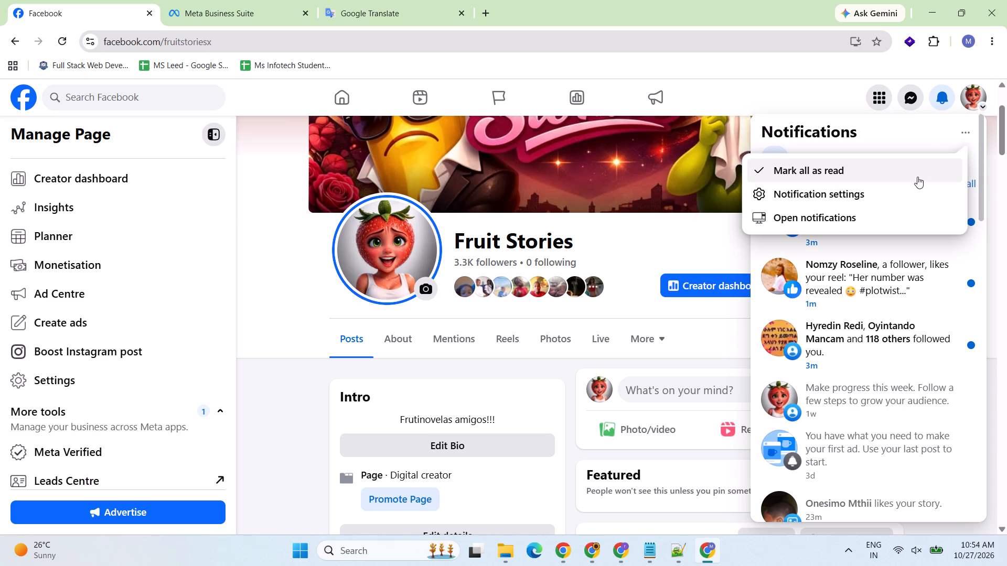
left_click(917, 177)
left_click(642, 246)
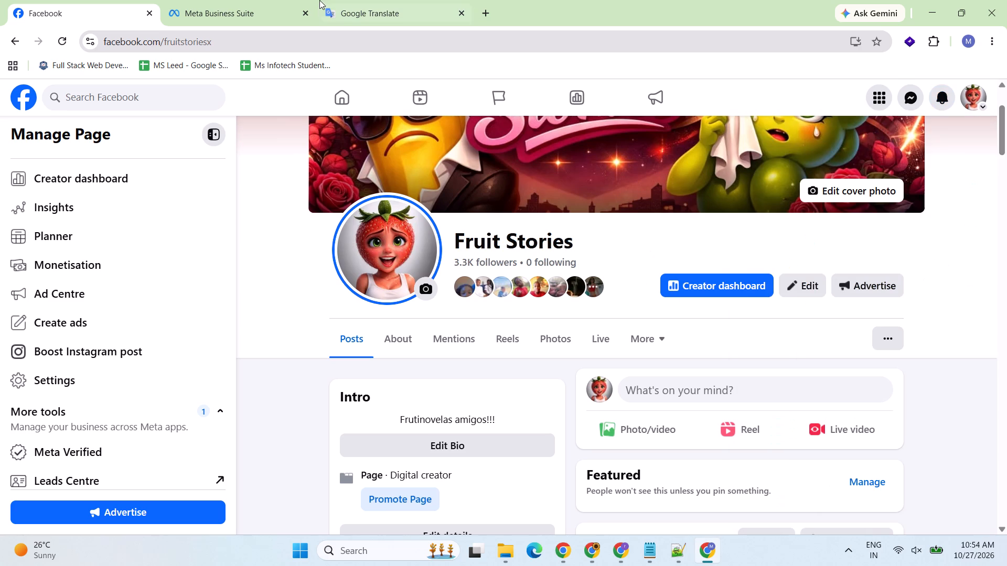
Check the fourteenth reel's file name in the Meta Business Suite bulk upload list.
left_click(141, 0)
left_click(213, 0)
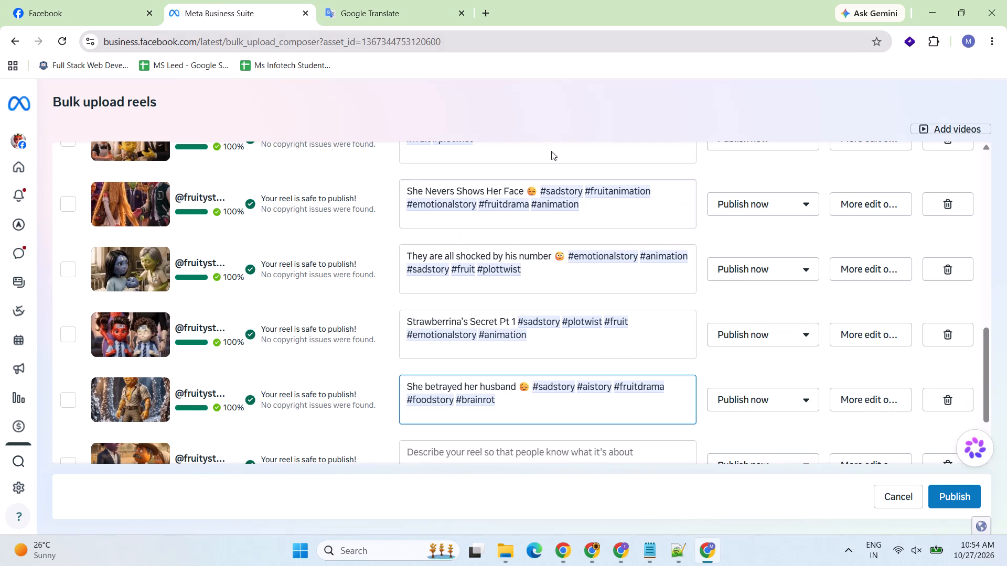
scroll(515, 332, "down", 2)
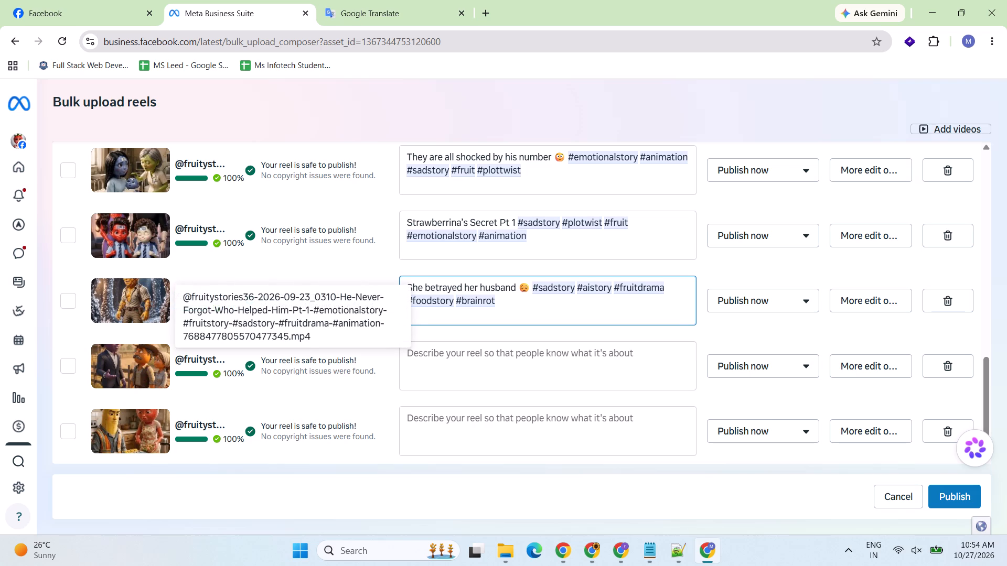
Fill the fourteenth reel's description with TikTok post 52's caption "He Never Forgot Who Helped Him Pt 1" including emoji and hashtags.
left_click(571, 556)
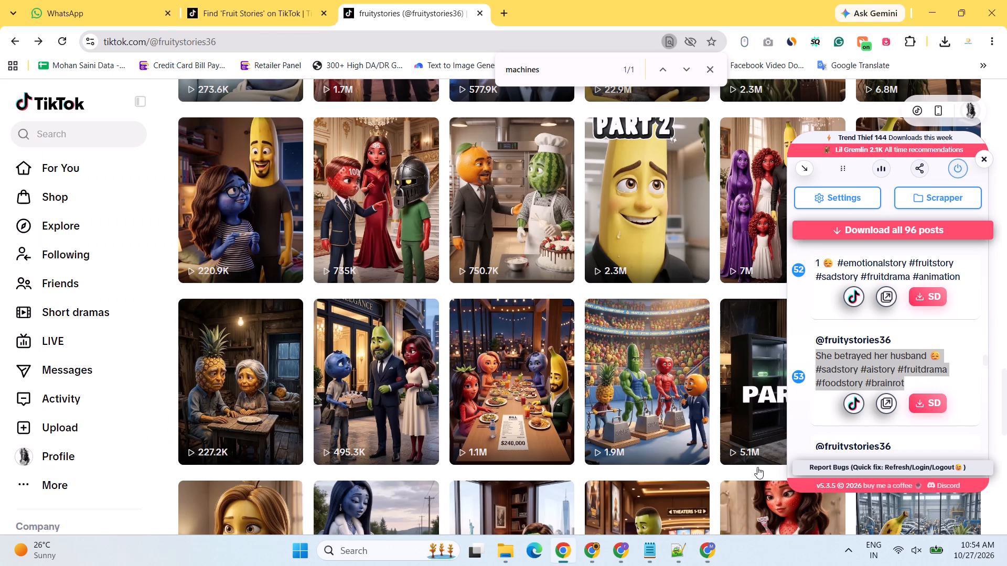
scroll(861, 341, "up", 1)
triple_click(870, 318)
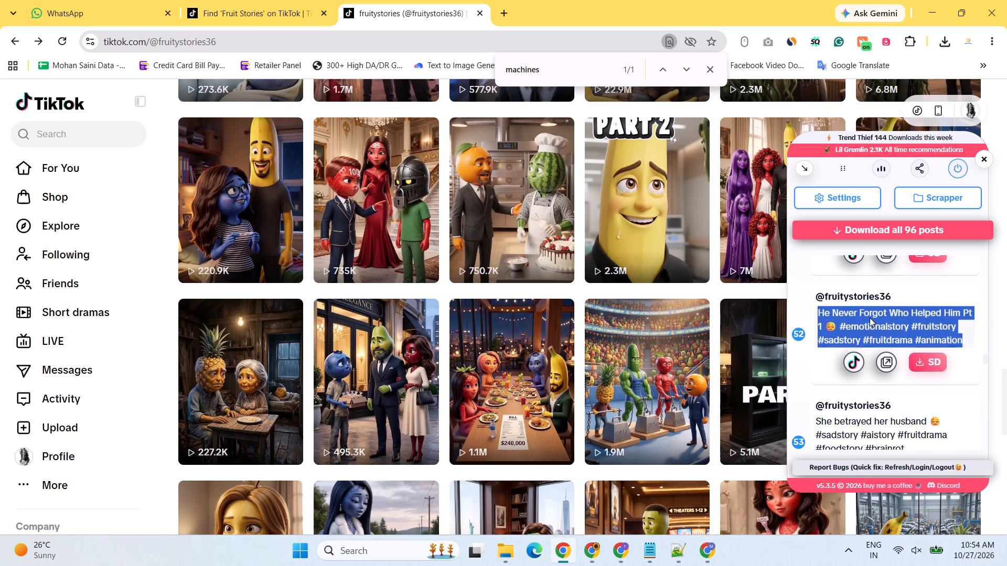
right_click(865, 318)
left_click(813, 333)
left_click(708, 550)
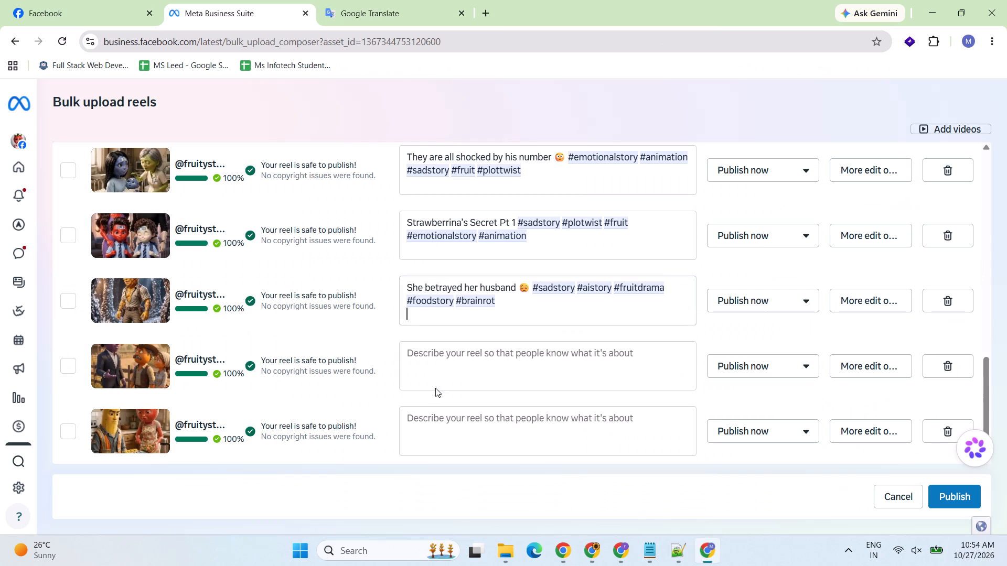
left_click(434, 356)
key("ctrl+v")
Check the fifteenth reel's file name and fill its description with TikTok post 51's caption "He lied to his wife" including emoji and hashtags.
scroll(358, 327, "down", 2)
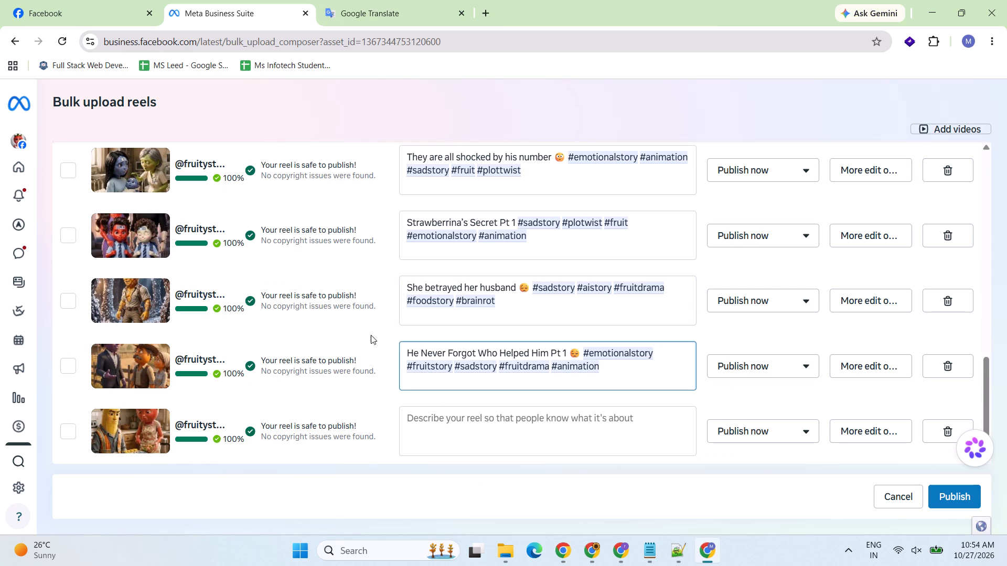
left_click(428, 415)
scroll(297, 365, "down", 2)
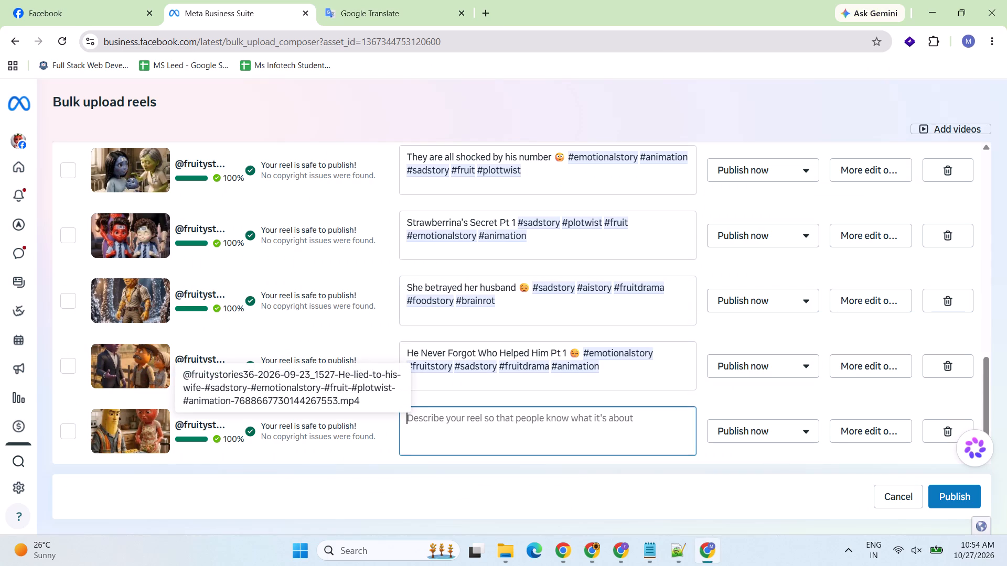
left_click(568, 550)
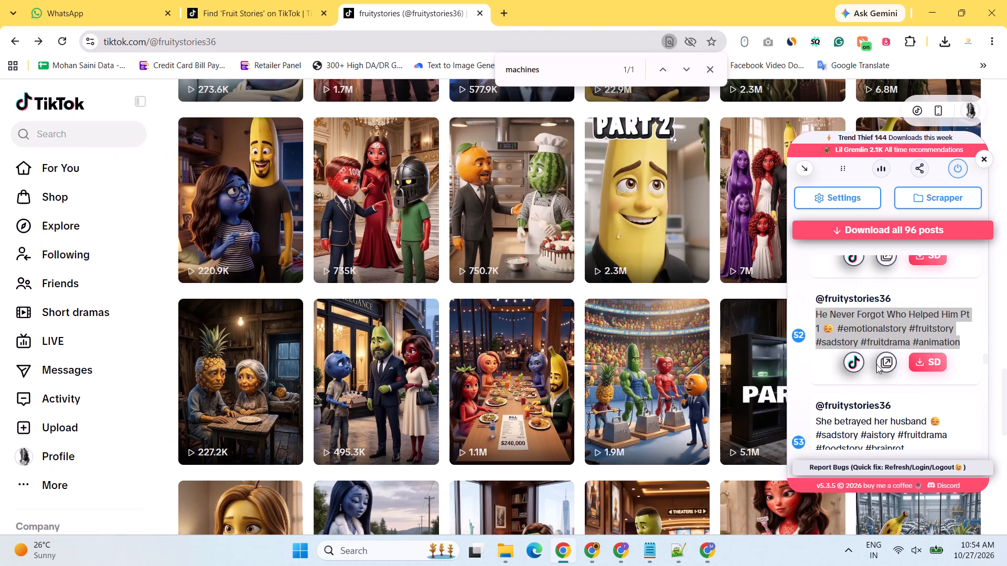
scroll(876, 340, "up", 2)
triple_click(869, 340)
right_click(865, 340)
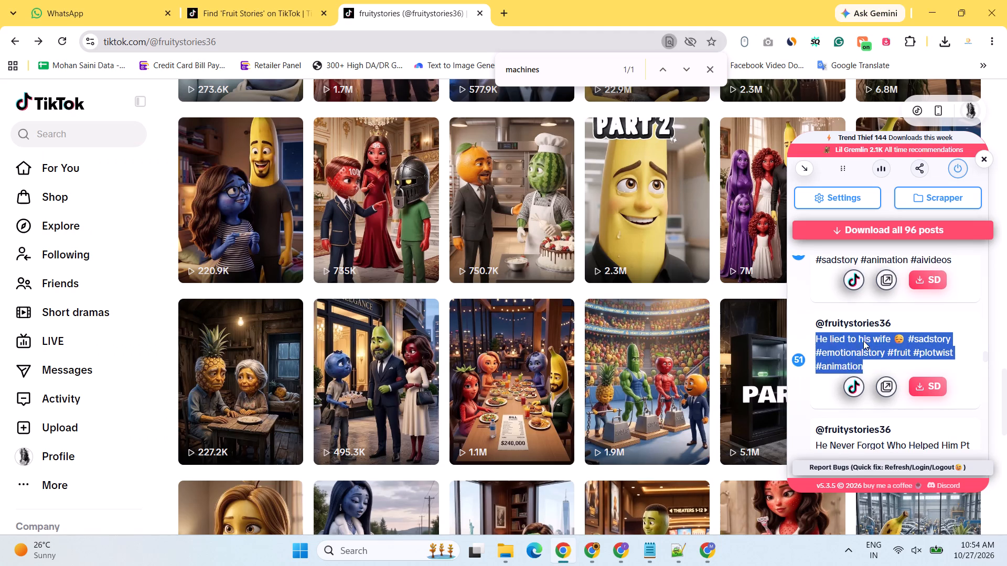
left_click(809, 356)
left_click(710, 556)
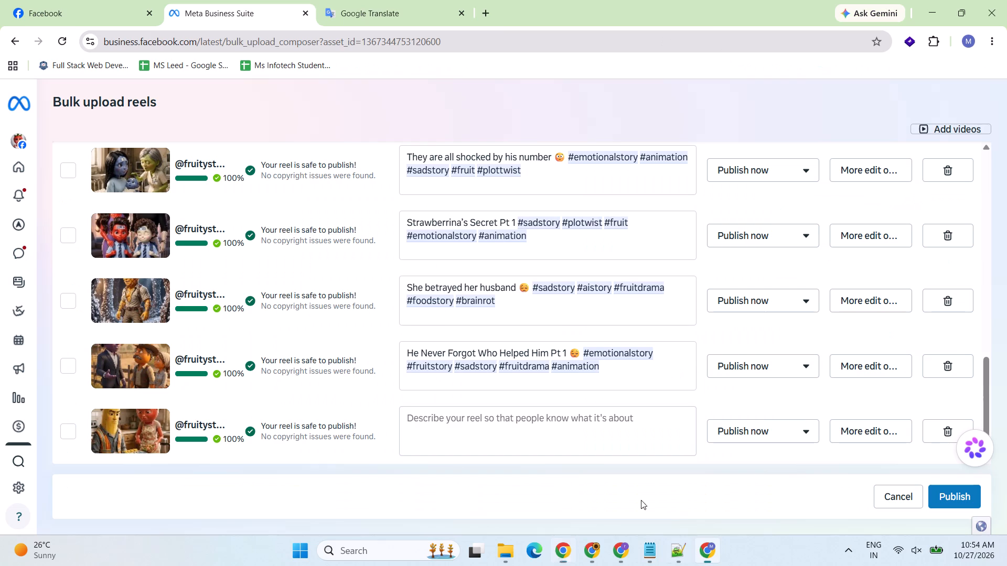
left_click(506, 424)
key("ctrl+v")
left_click(509, 401)
Schedule the fourth reel, the first "The Mask Of The Rejected" entry, for 29 October 2026 at 07:48.
scroll(745, 369, "up", 11)
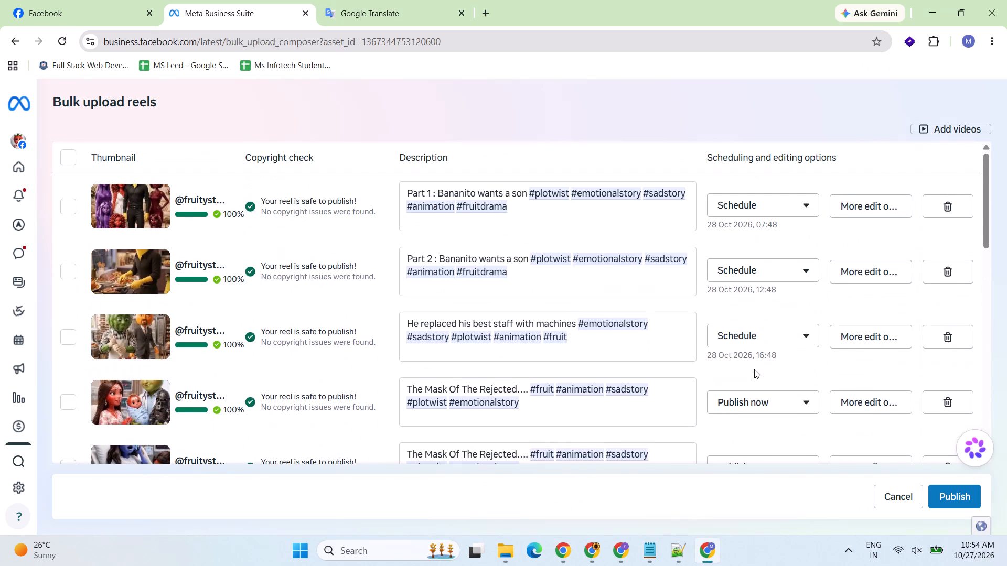
left_click(784, 400)
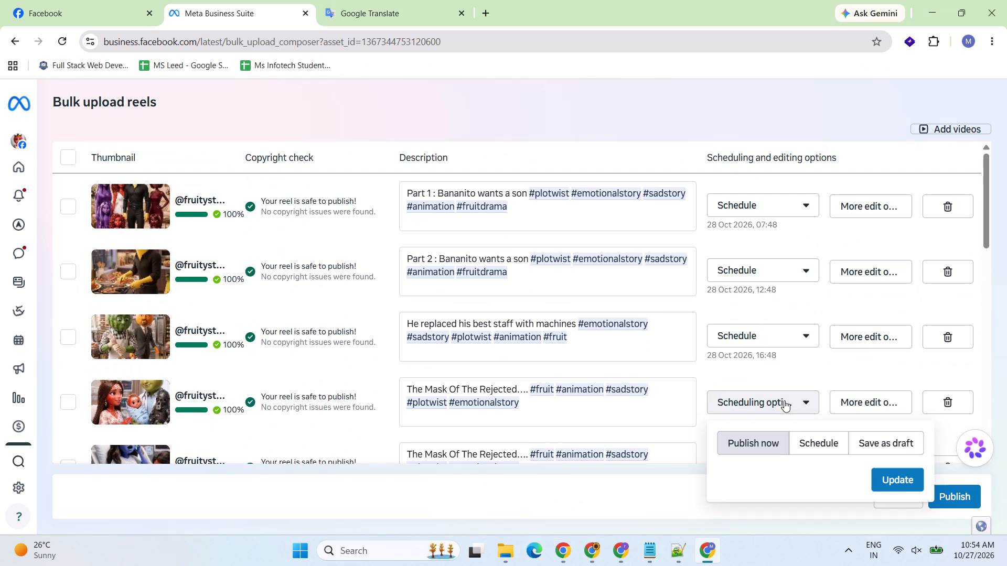
left_click(821, 446)
left_click(754, 323)
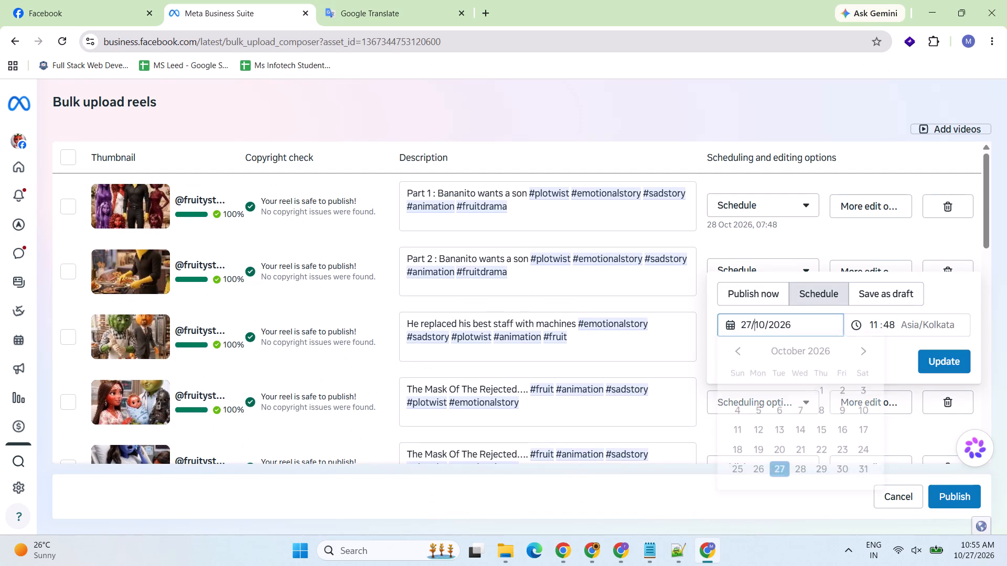
left_click(817, 473)
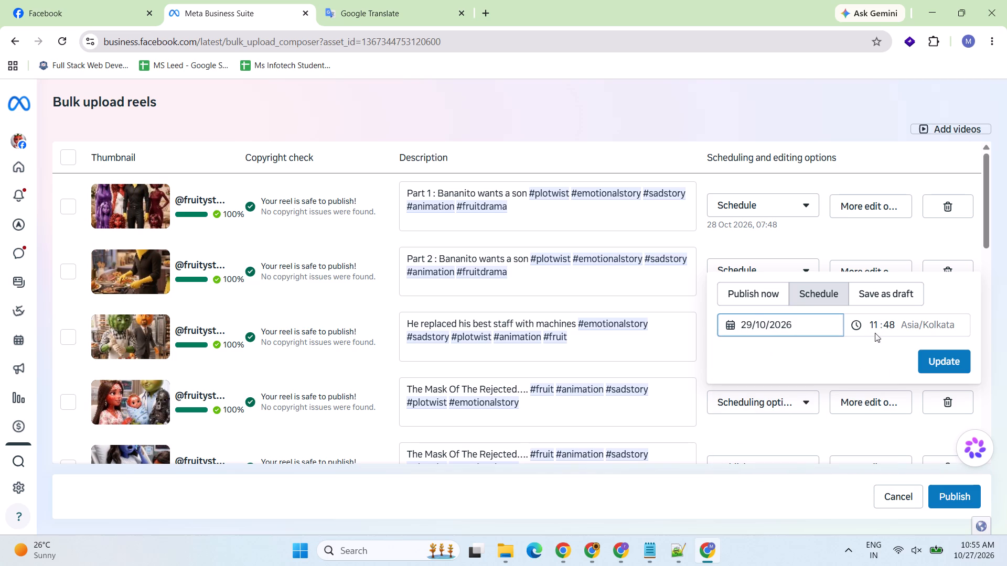
left_click(875, 326)
type("07")
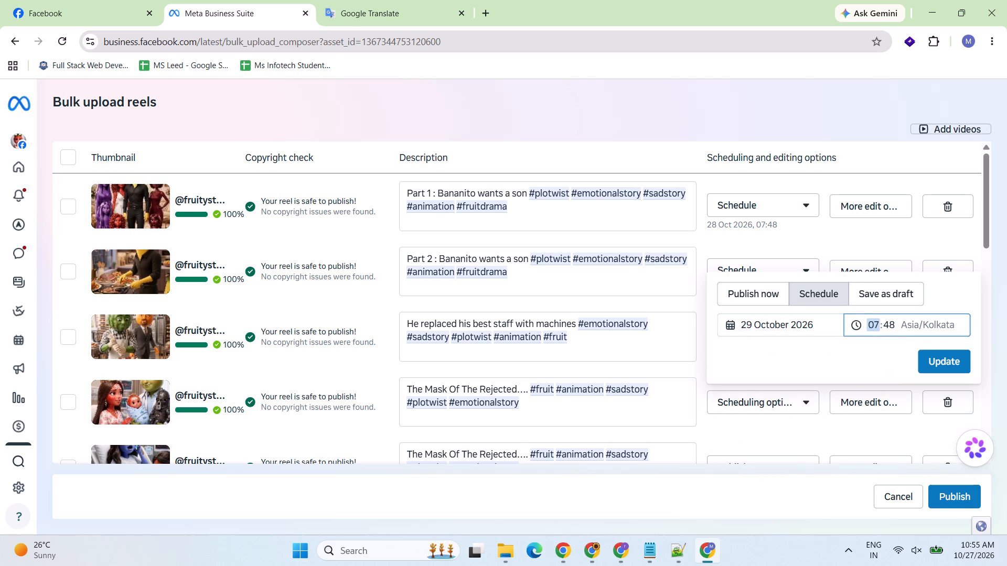
left_click(945, 361)
Schedule the fifth reel, the second "The Mask Of The Rejected" entry, for 29 October 2026 at 13:48.
scroll(760, 295, "down", 2)
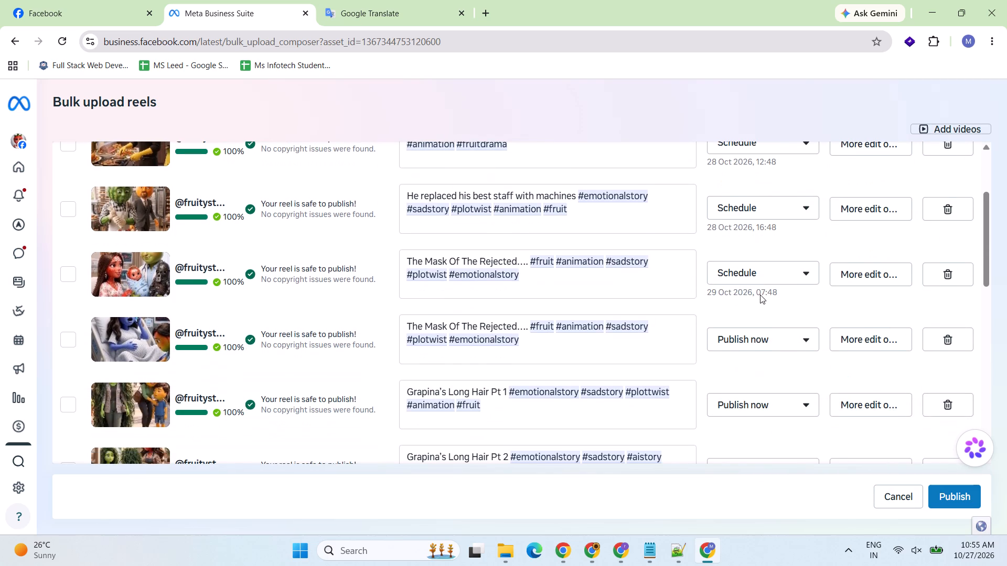
scroll(772, 333, "down", 1)
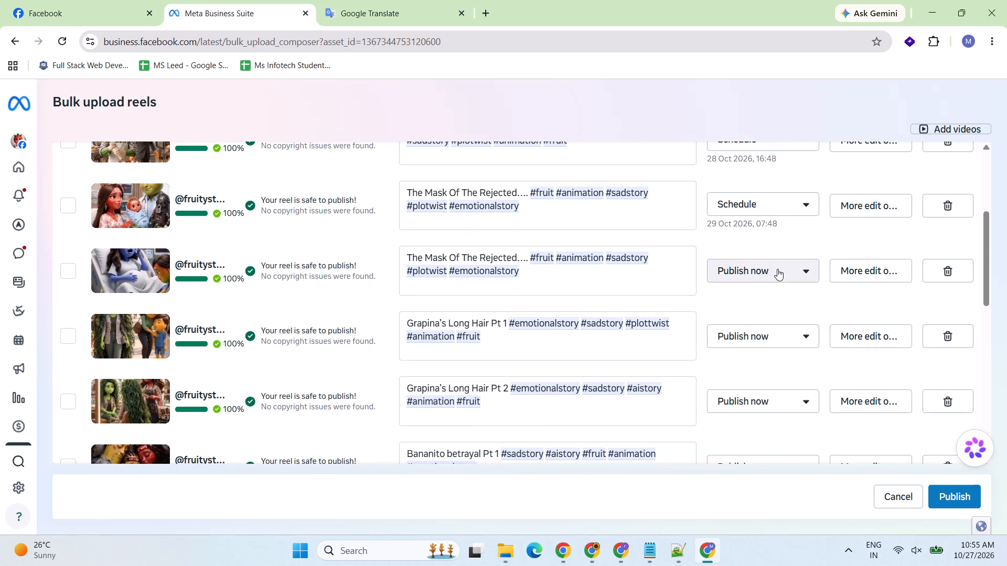
left_click(777, 269)
left_click(833, 314)
left_click(756, 343)
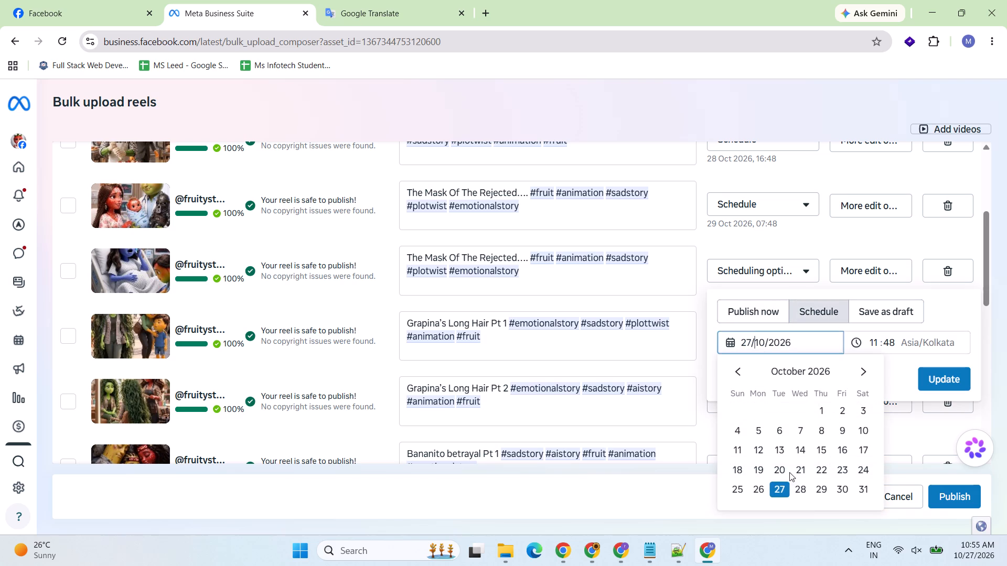
left_click(820, 488)
left_click(873, 342)
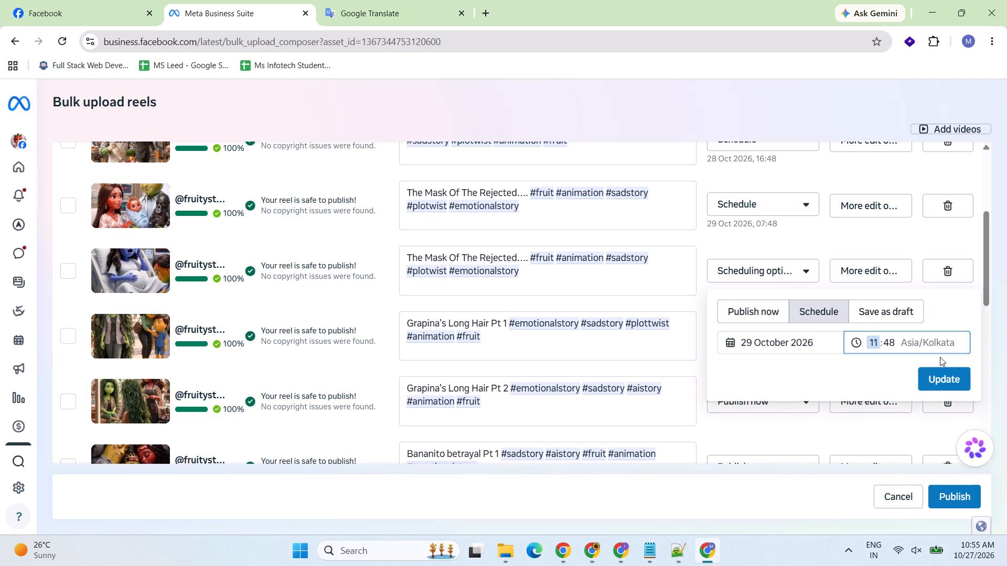
type("13")
left_click(945, 386)
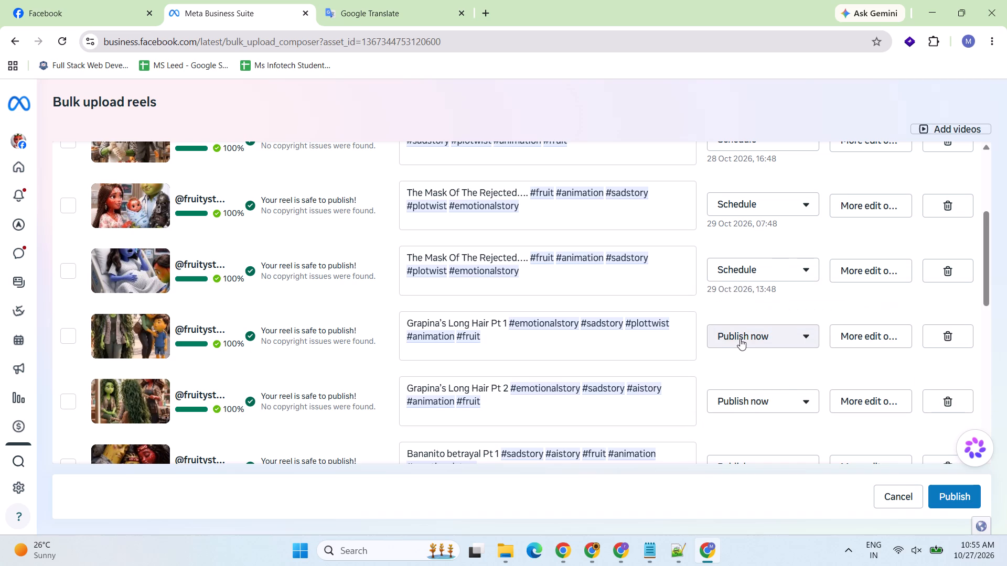
Schedule the sixth reel, "Grapina's Long Hair Pt 1", for 29 October 2026 at 17:48.
left_click(740, 339)
left_click(813, 376)
left_click(797, 411)
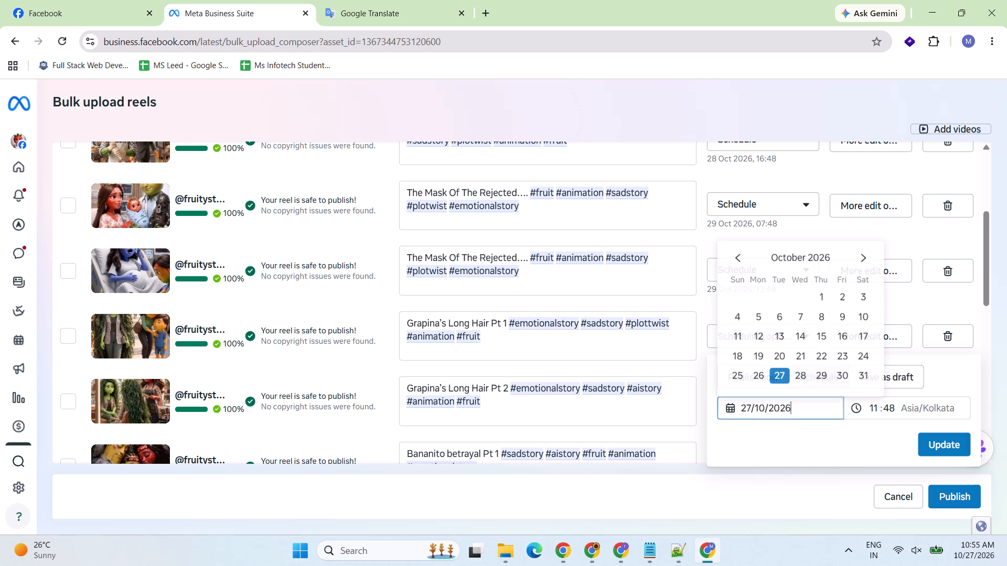
left_click(827, 375)
left_click(873, 405)
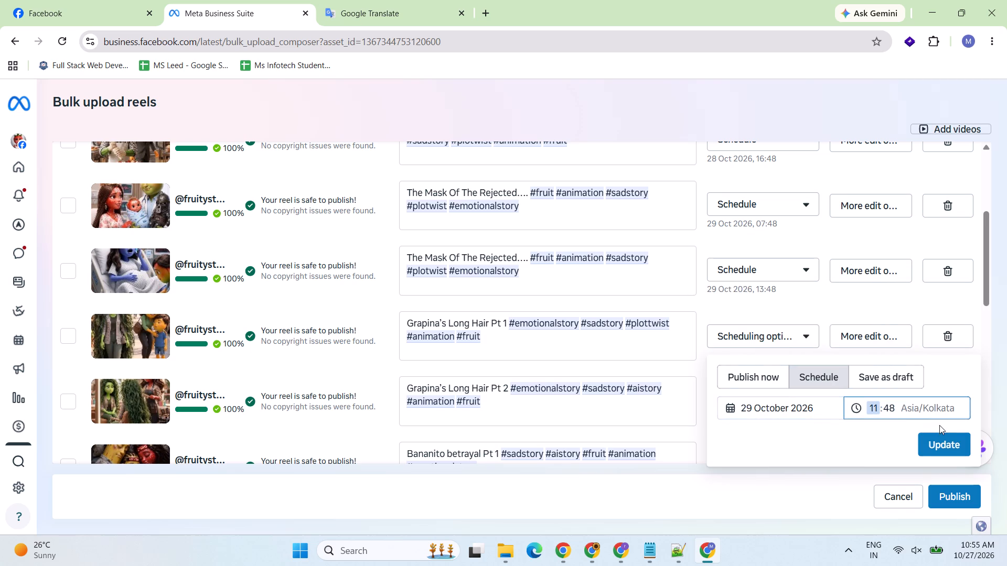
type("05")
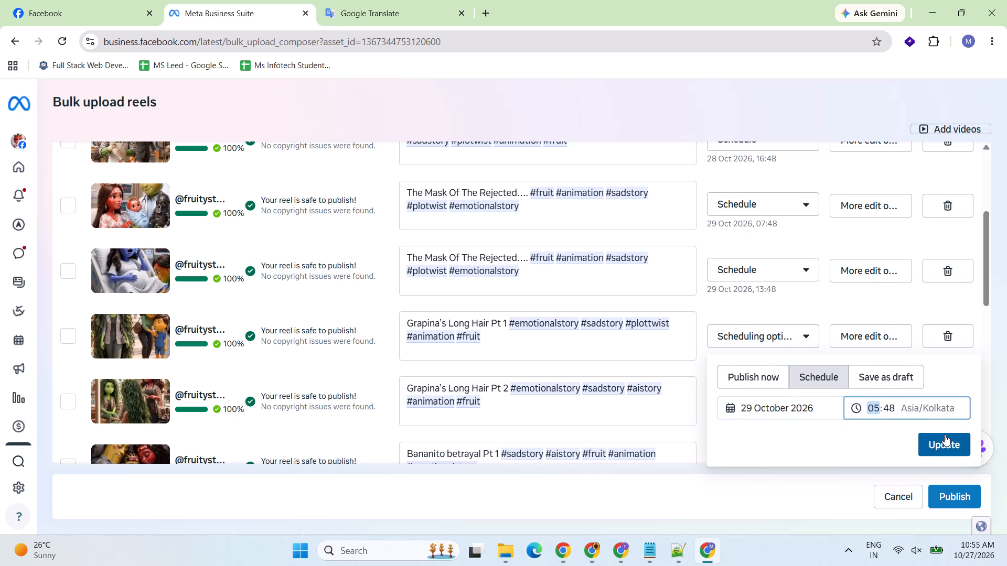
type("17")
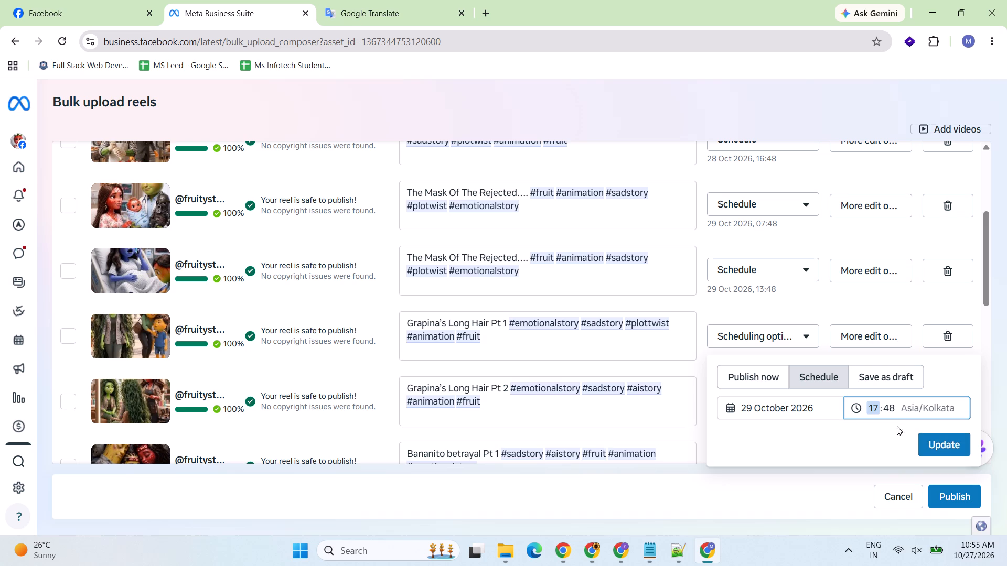
left_click(937, 440)
Schedule the seventh reel, "Grapina's Long Hair Pt 2", for 30 October 2026 at 07:48.
scroll(756, 345, "down", 2)
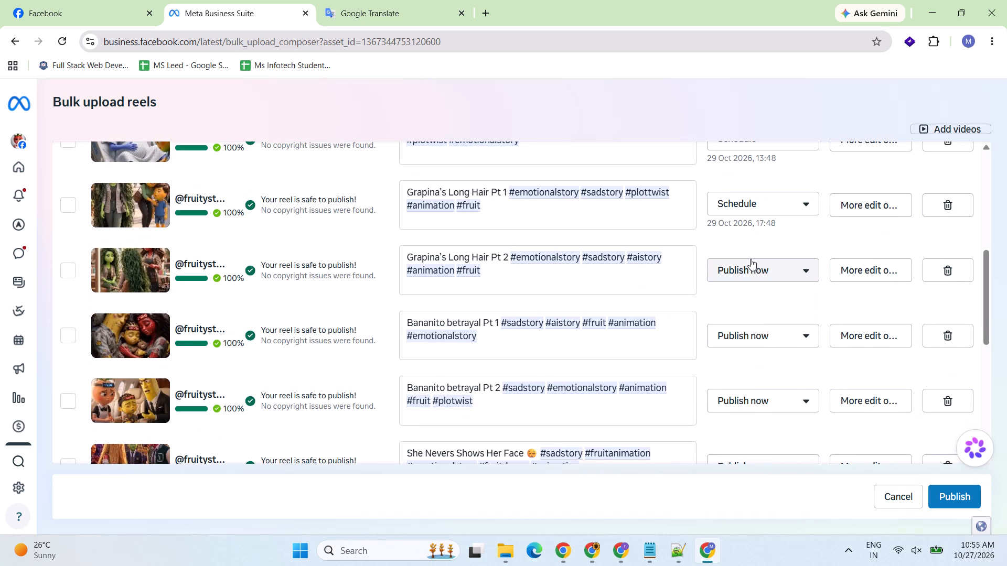
left_click(751, 259)
left_click(832, 318)
left_click(759, 340)
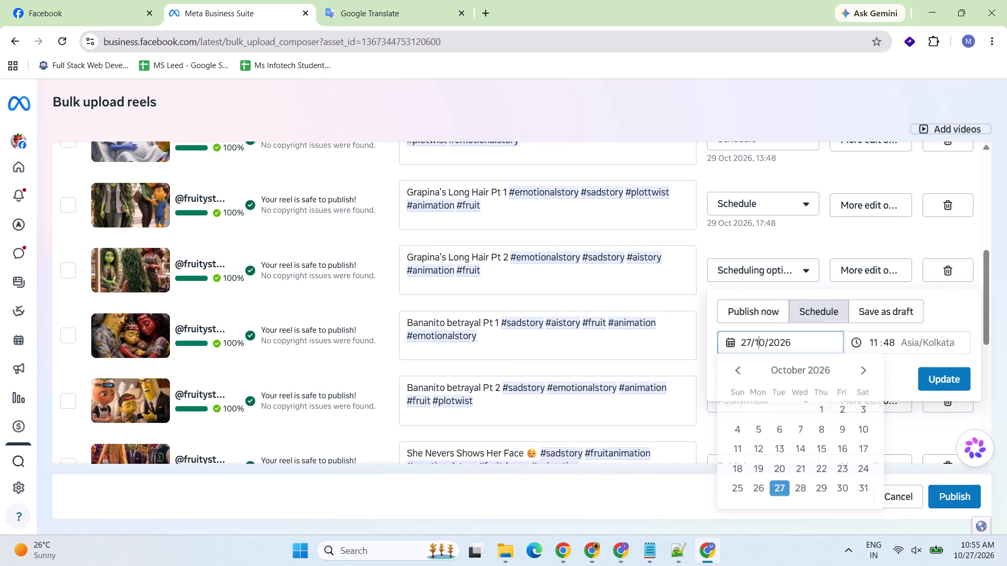
left_click(848, 486)
left_click(870, 343)
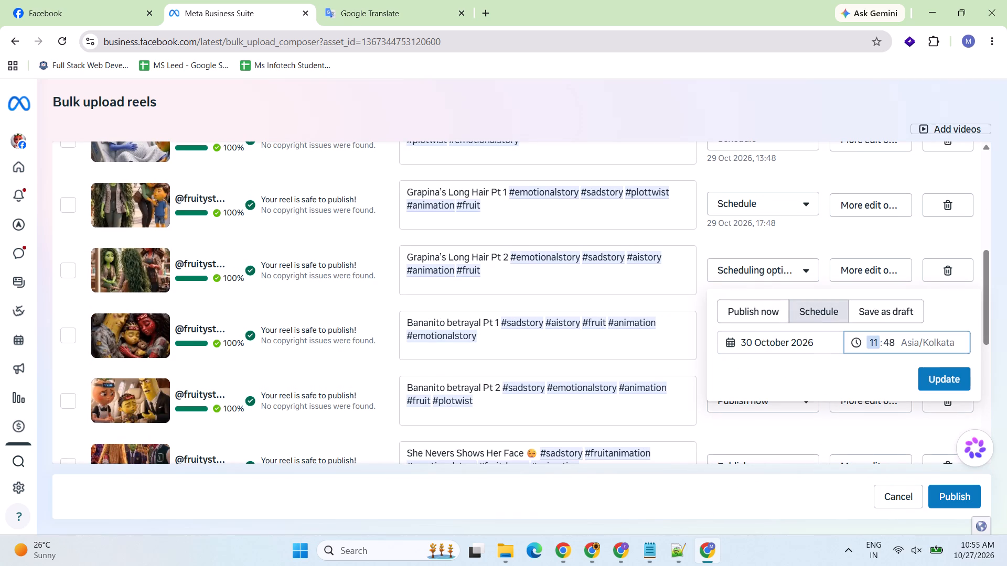
type("07")
left_click(927, 381)
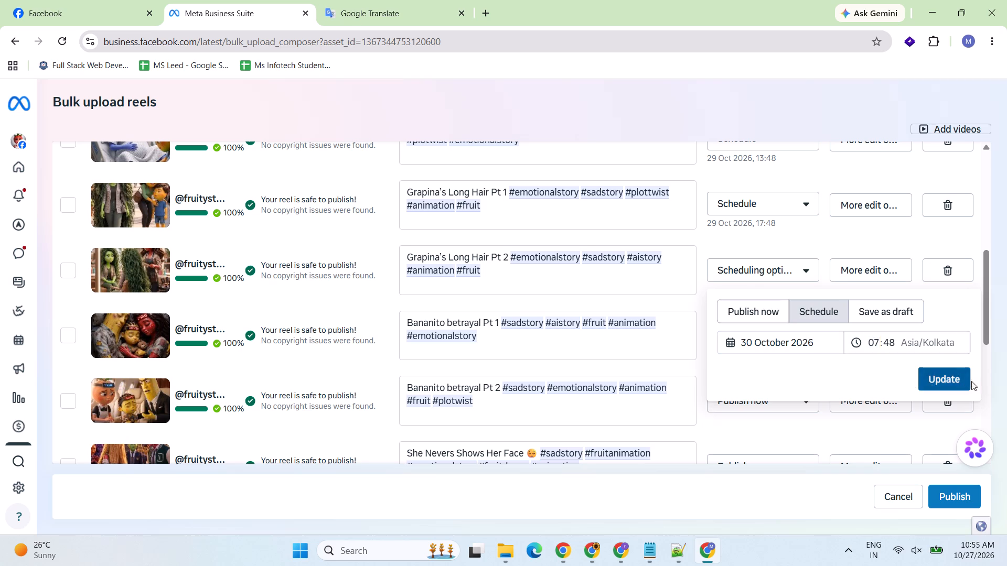
Schedule the eighth reel, "Bananito betrayal Pt 1", for 30 October 2026 at 13:48.
left_click(748, 340)
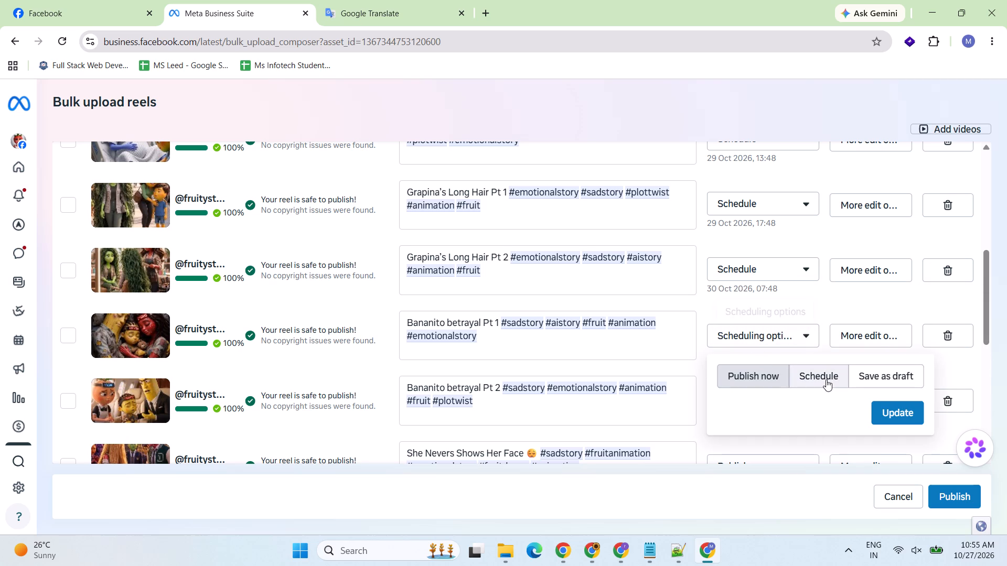
left_click(826, 379)
left_click(790, 410)
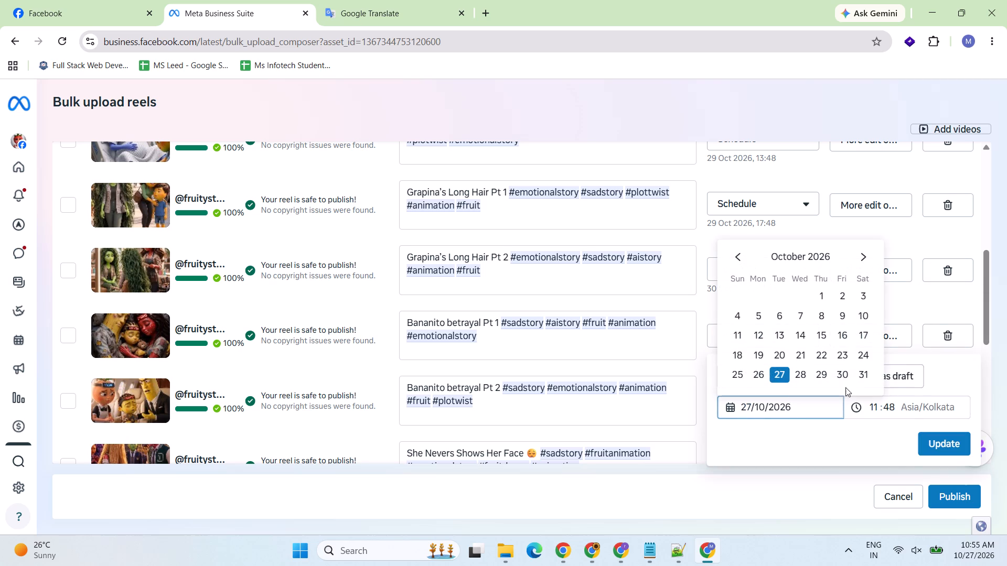
left_click(838, 369)
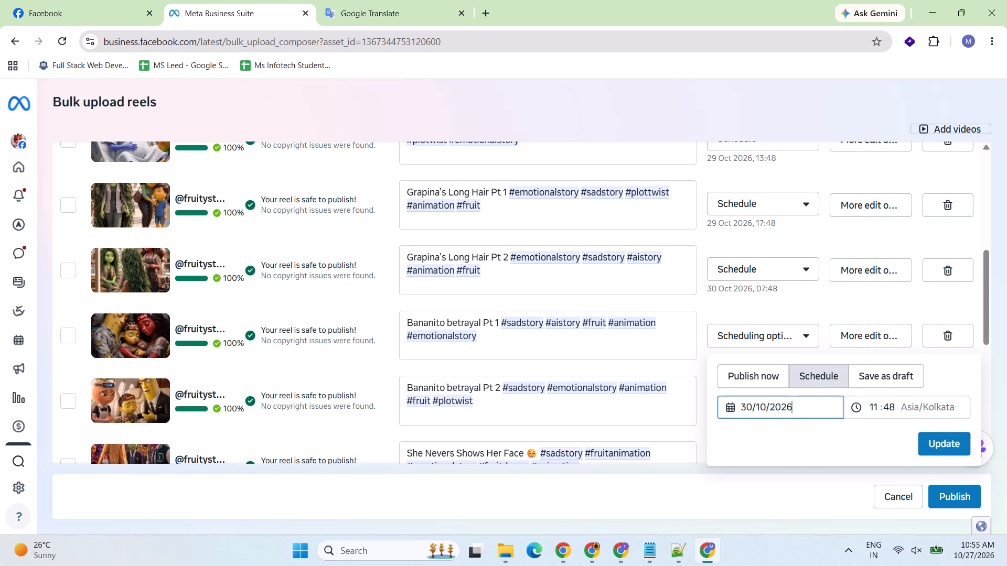
left_click(875, 406)
type("13")
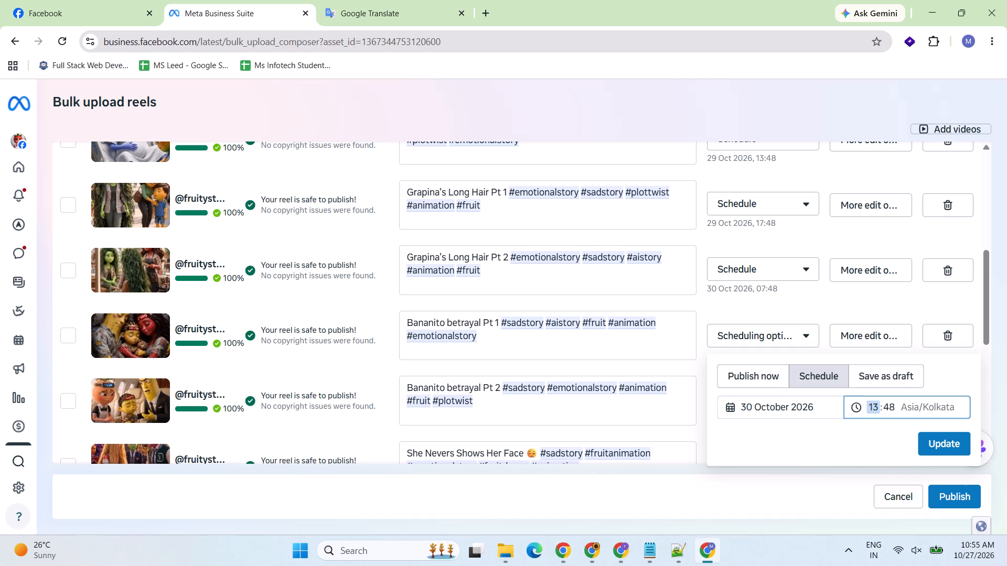
left_click(936, 445)
Schedule the ninth reel, "Bananito betrayal Pt 2", for 30 October 2026 at 17:48.
scroll(812, 302, "down", 2)
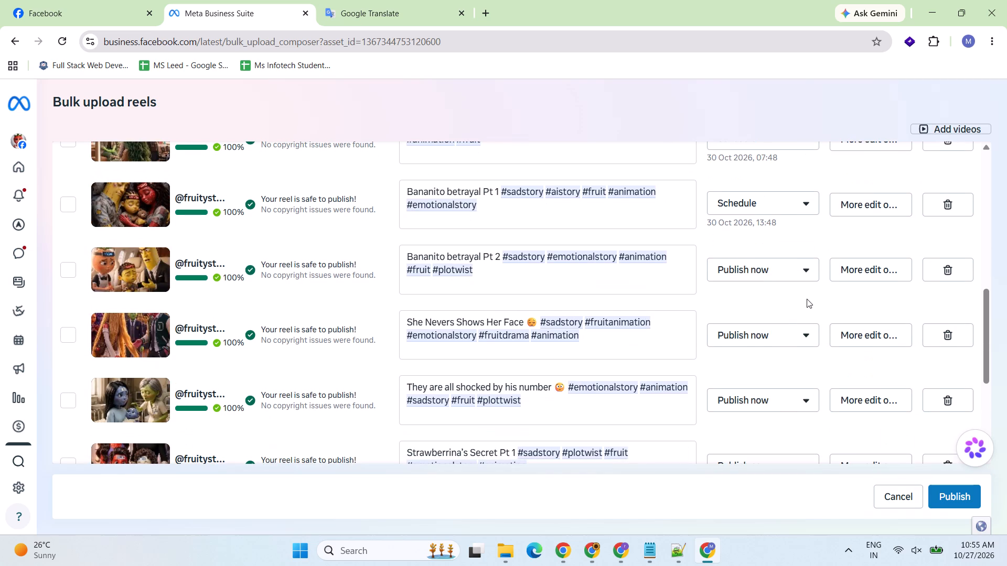
left_click(774, 266)
left_click(806, 309)
left_click(766, 341)
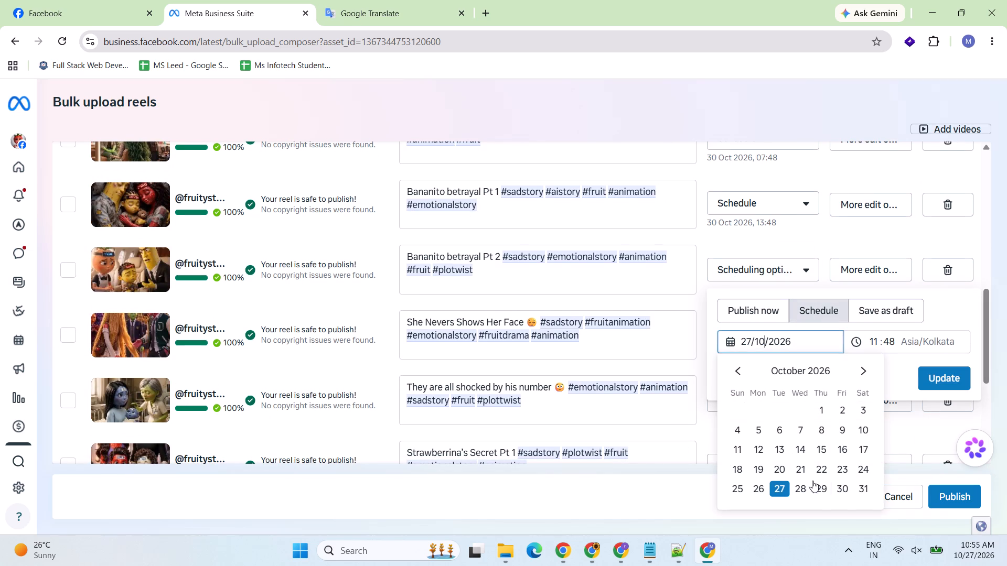
left_click(841, 491)
left_click(872, 340)
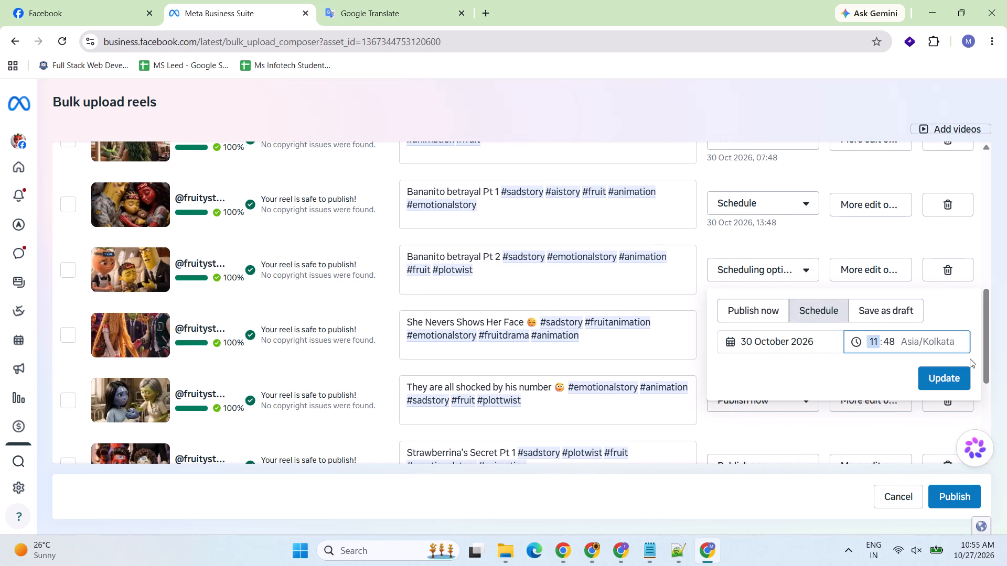
key("0")
type("17")
left_click(944, 384)
Schedule the tenth reel, "She Nevers Shows Her Face", for 31 October 2026 at 07:48.
scroll(852, 322, "down", 1)
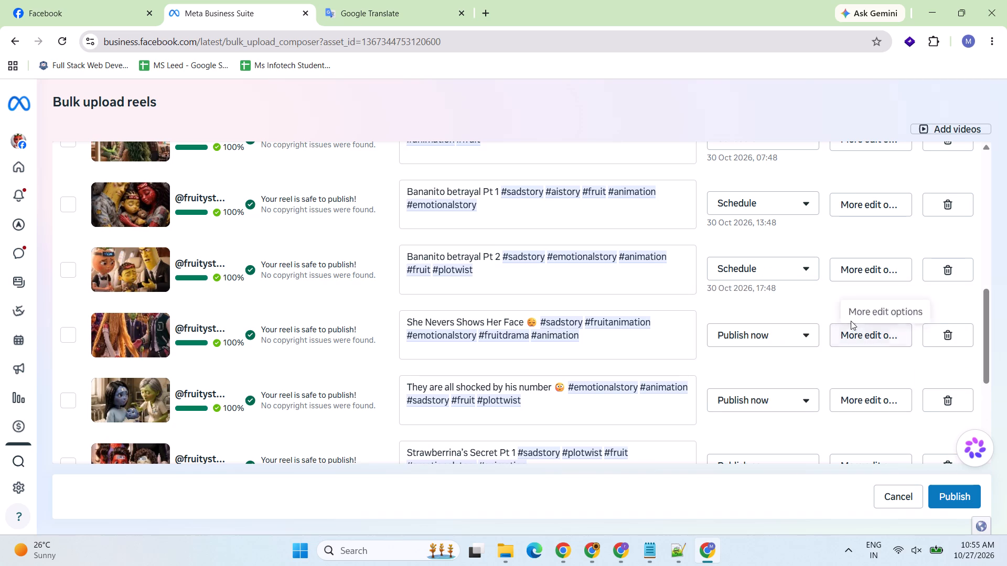
scroll(777, 281, "down", 1)
left_click(778, 273)
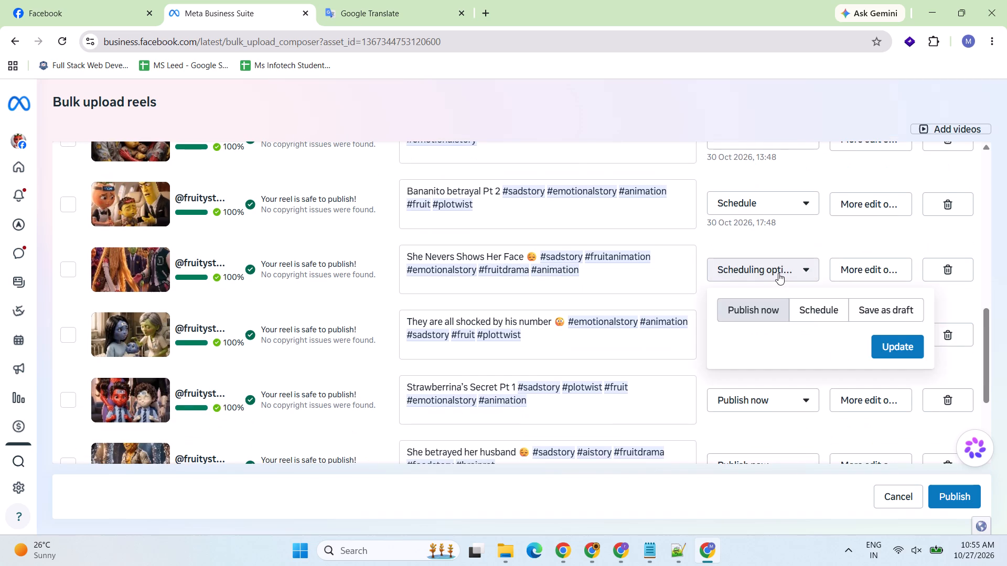
left_click(805, 309)
left_click(796, 339)
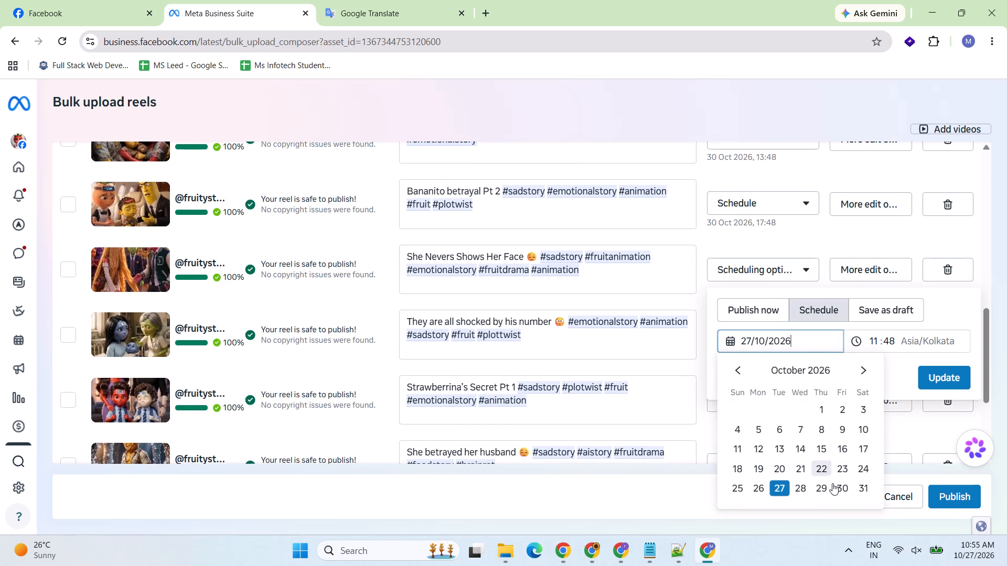
left_click(868, 489)
left_click(875, 346)
type("07")
left_click(938, 378)
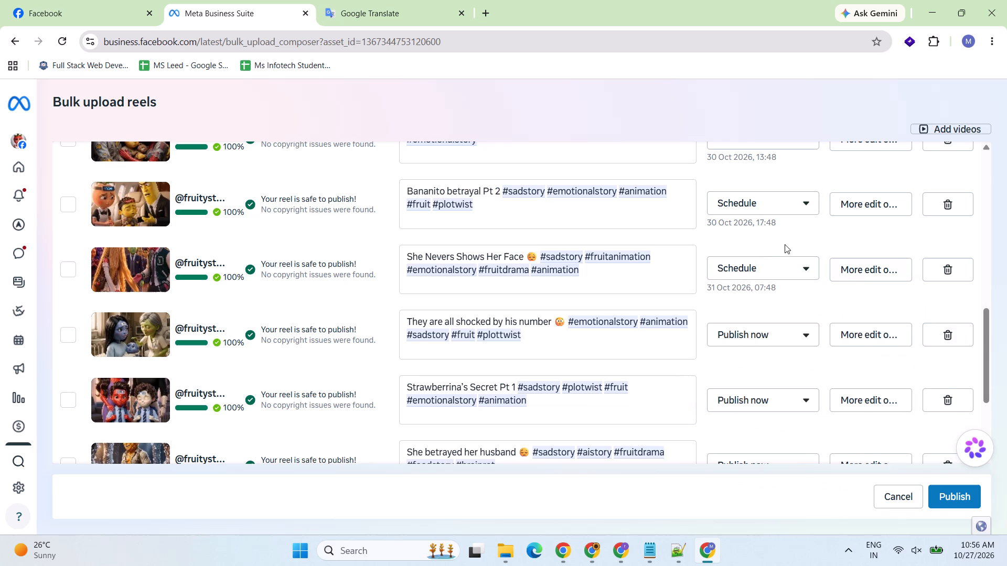
Schedule the eleventh reel, "They are all shocked by his number", for 31 October 2026 at 13:48.
scroll(775, 245, "down", 2)
left_click(779, 209)
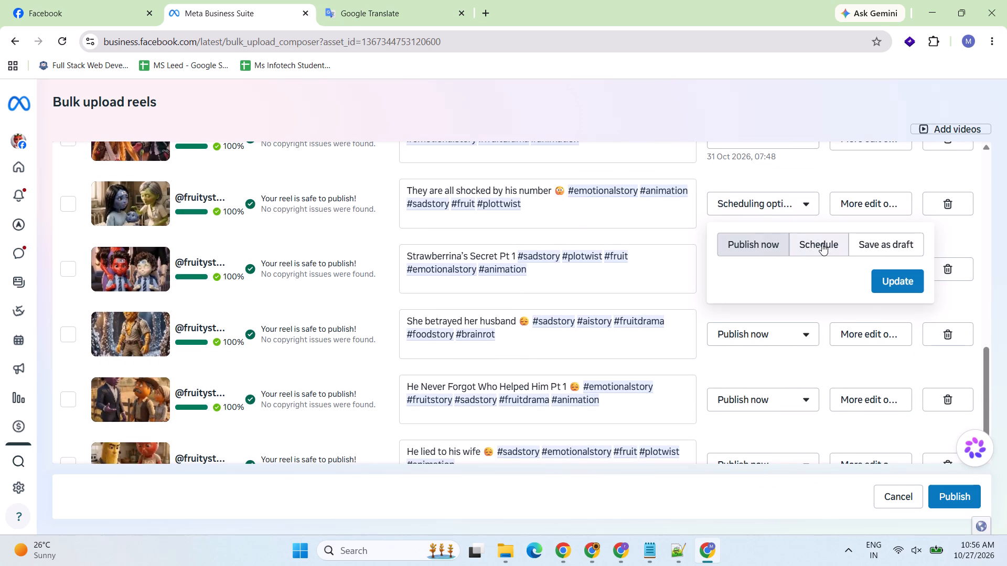
left_click(822, 244)
left_click(756, 276)
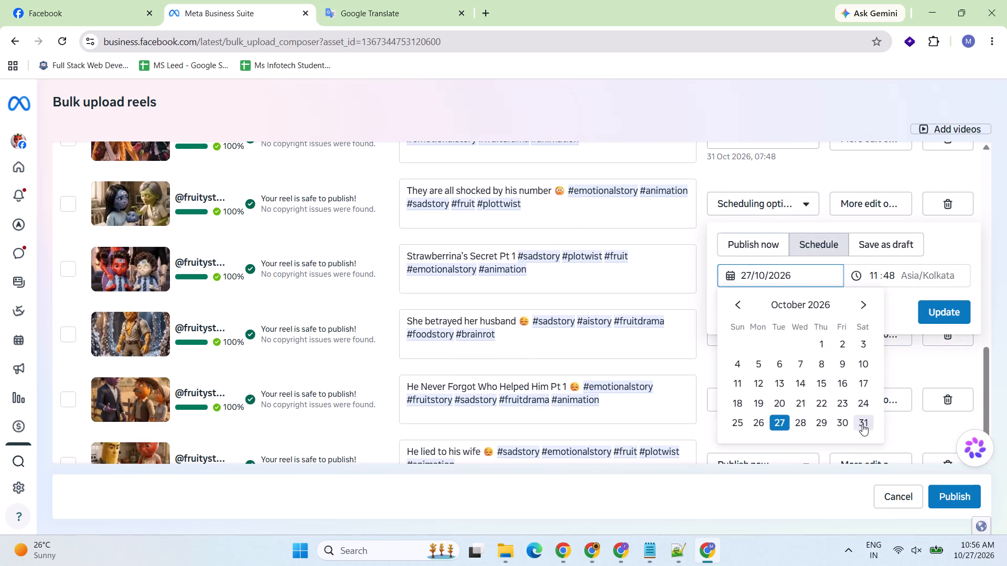
left_click(862, 424)
left_click(872, 276)
type("013")
left_click(933, 312)
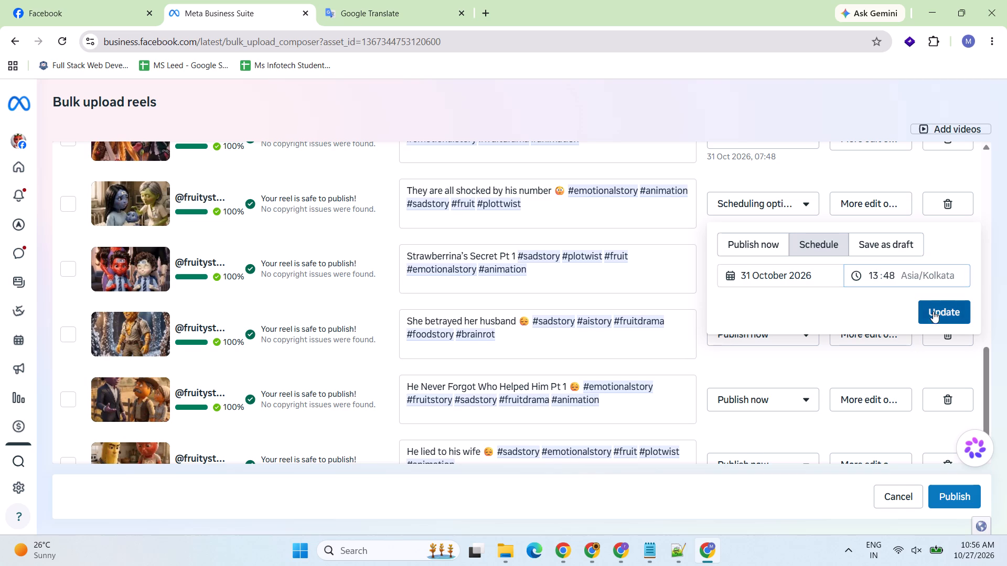
Schedule the twelfth reel, "Strawberrina's Secret Pt 1", for 31 October 2026 at 17:48.
left_click(772, 267)
left_click(833, 313)
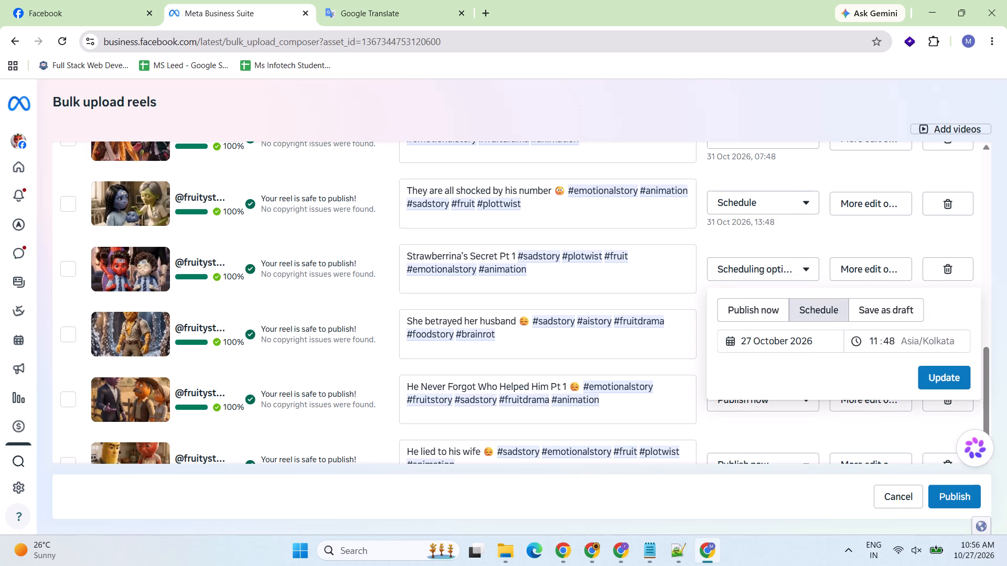
left_click(781, 342)
left_click(862, 493)
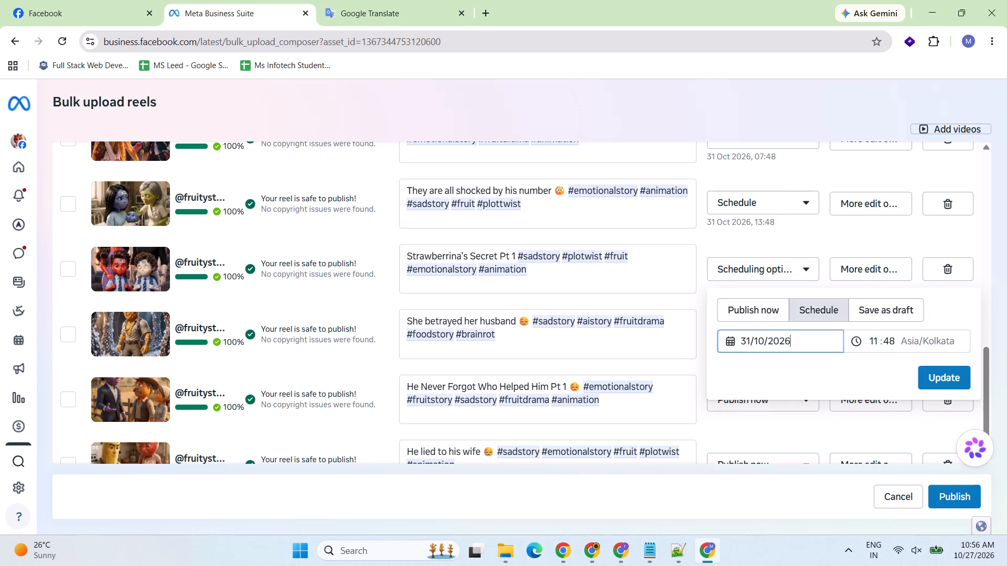
left_click(875, 341)
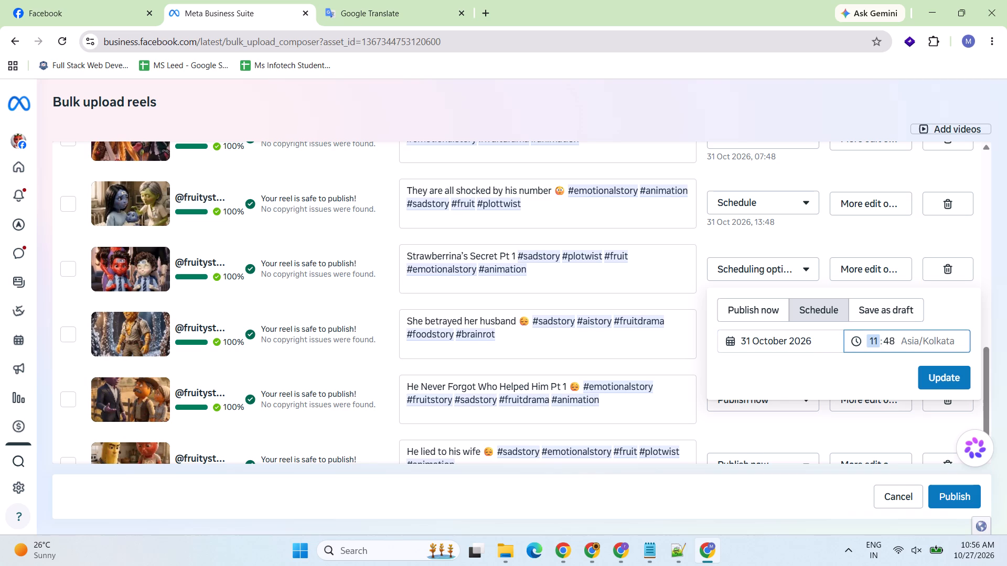
type("17")
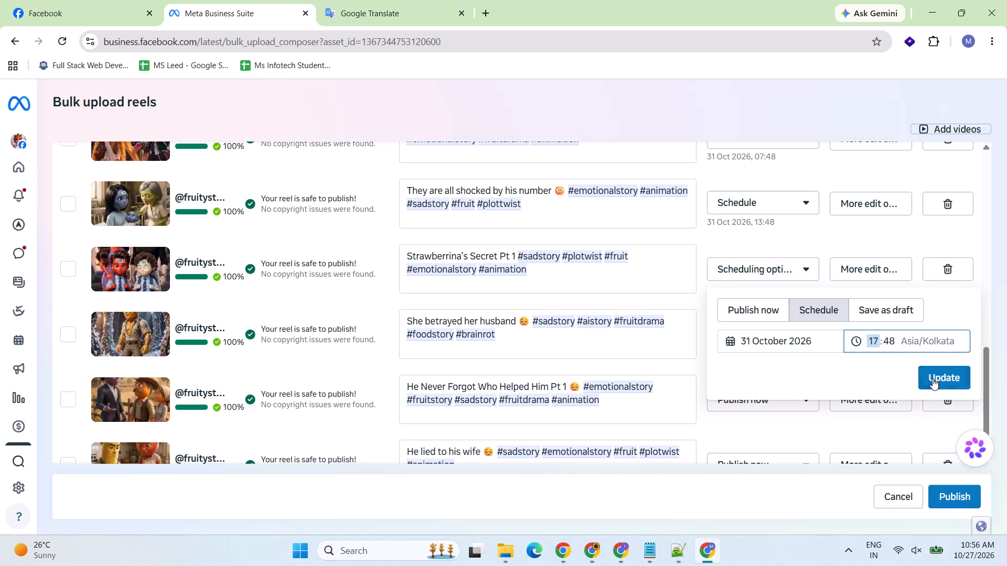
left_click(933, 378)
Schedule the thirteenth reel, "She betrayed her husband", for 1 November 2026 at 07:48.
scroll(805, 290, "down", 2)
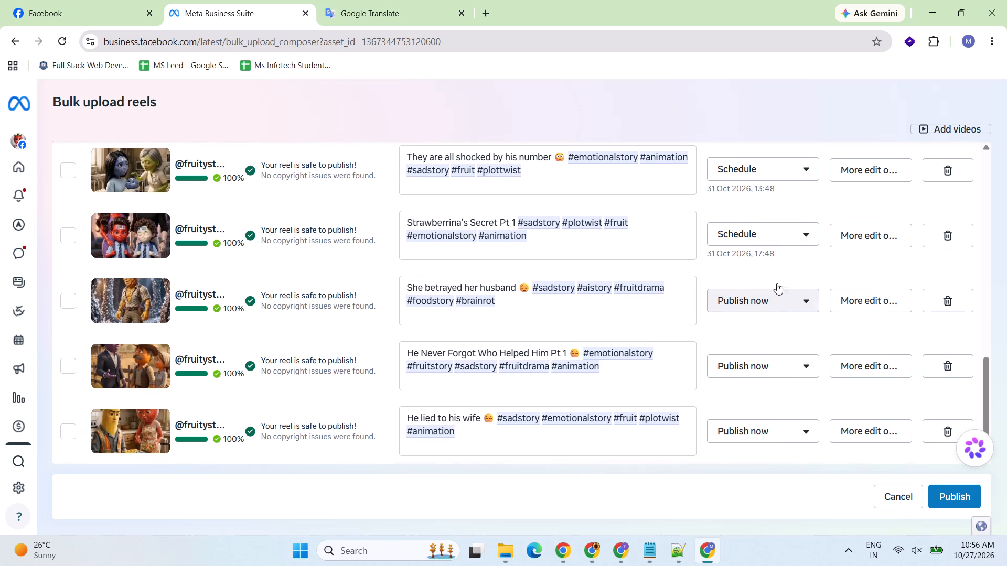
scroll(780, 281, "down", 2)
left_click(785, 273)
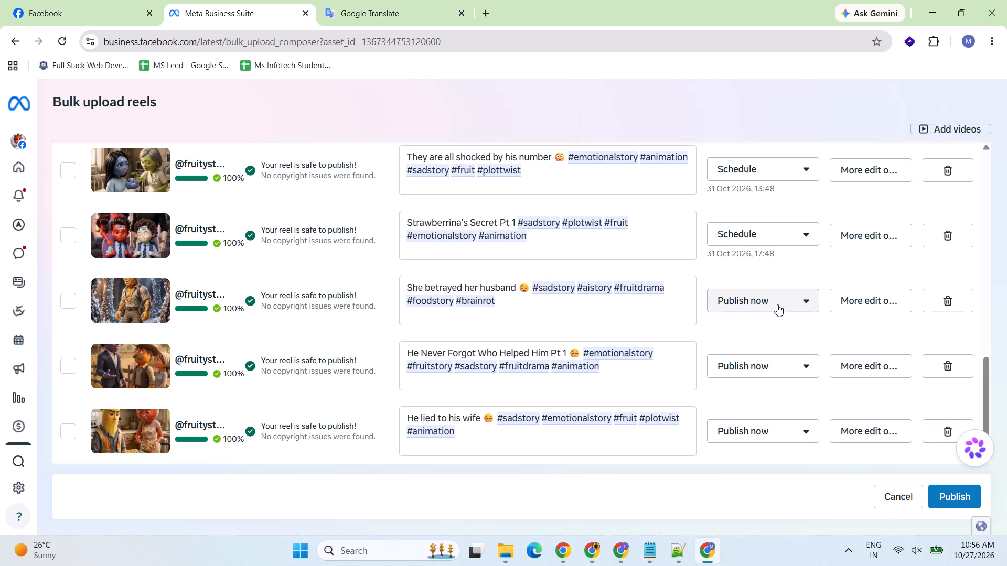
left_click(777, 305)
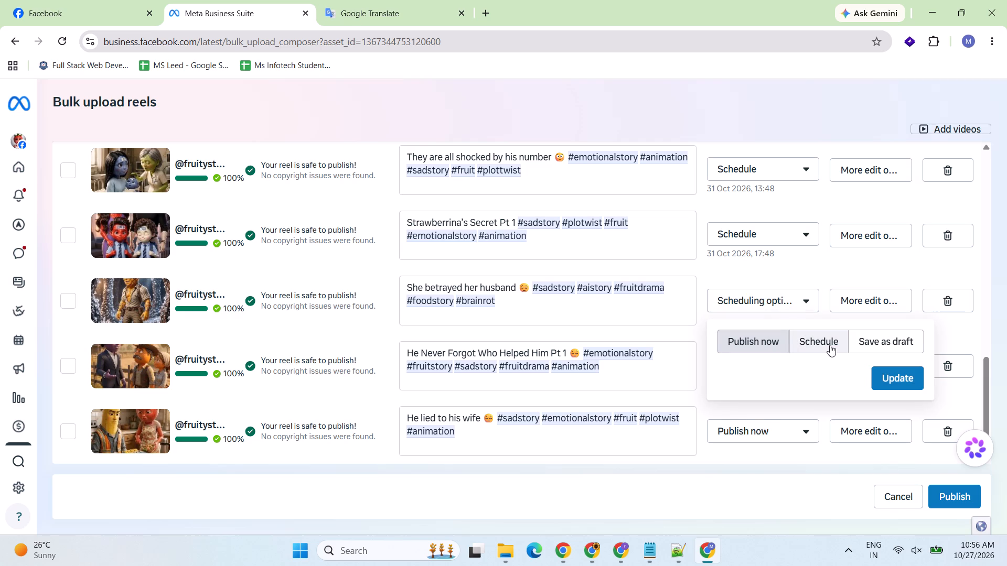
left_click(831, 345)
left_click(777, 369)
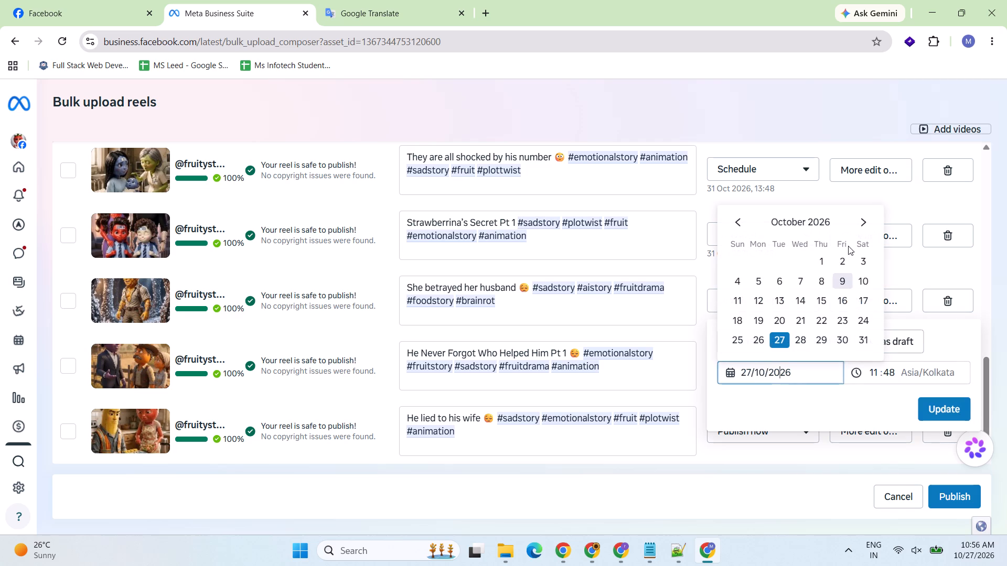
left_click(864, 223)
left_click(735, 260)
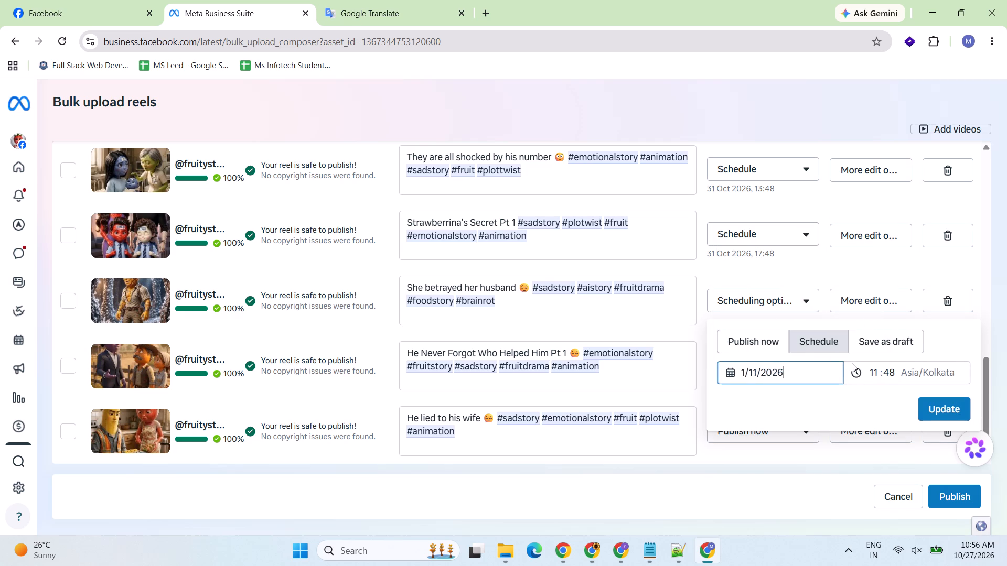
left_click(873, 375)
type("07")
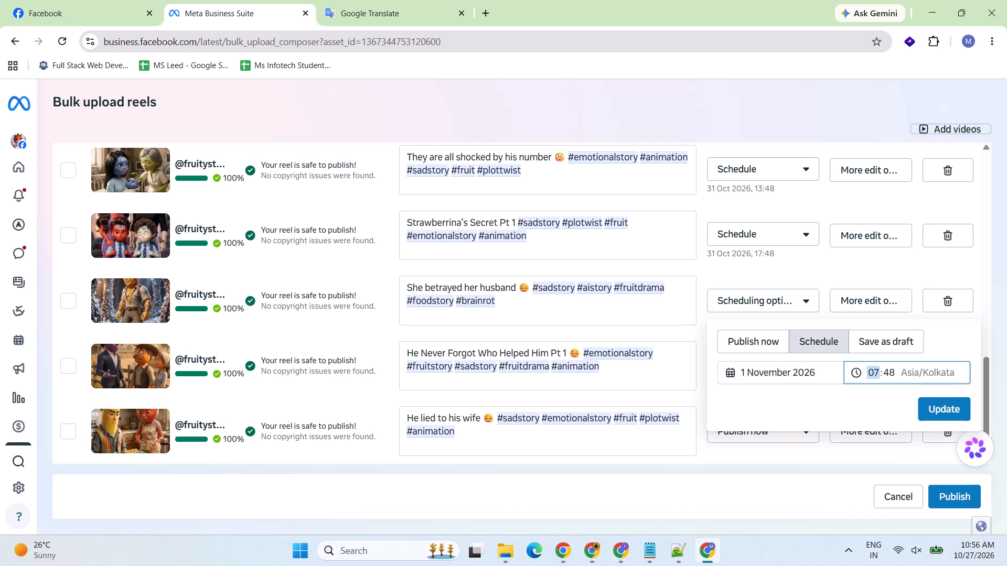
left_click(939, 411)
Schedule the fourteenth reel, "He Never Forgot Who Helped Him Pt 1", for 1 November 2026 at 13:48.
scroll(770, 309, "down", 3)
left_click(758, 368)
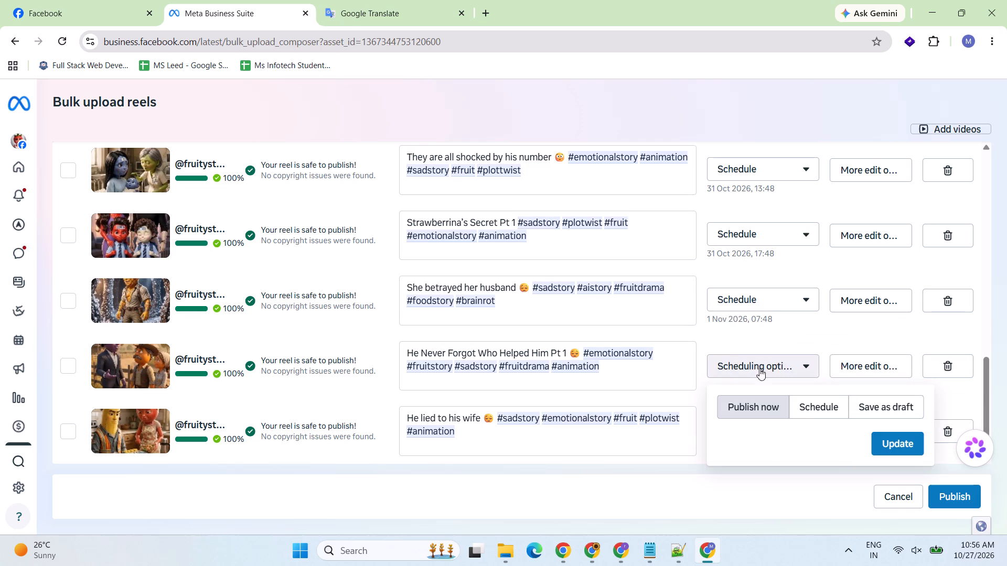
left_click(811, 413)
left_click(748, 442)
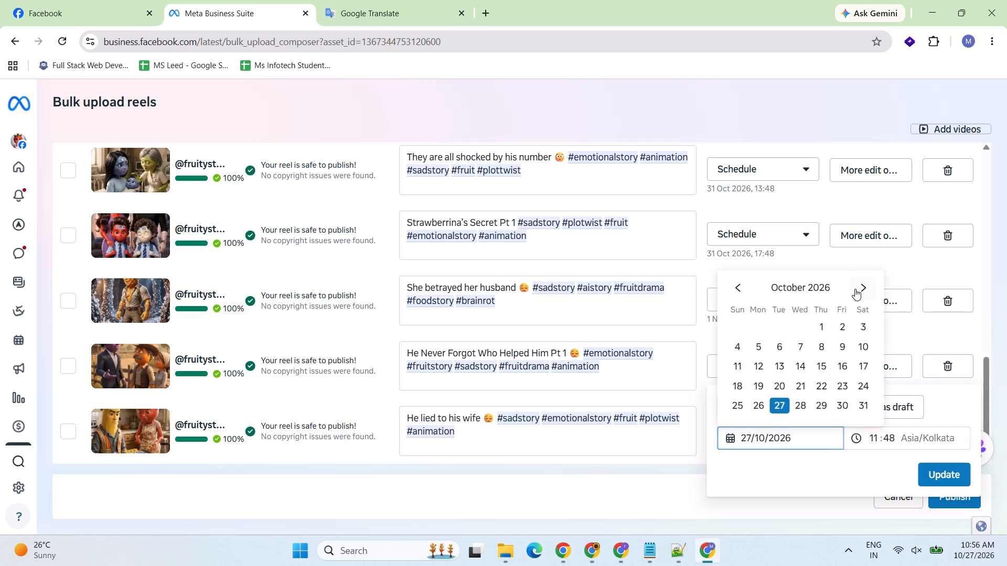
left_click(860, 289)
left_click(737, 329)
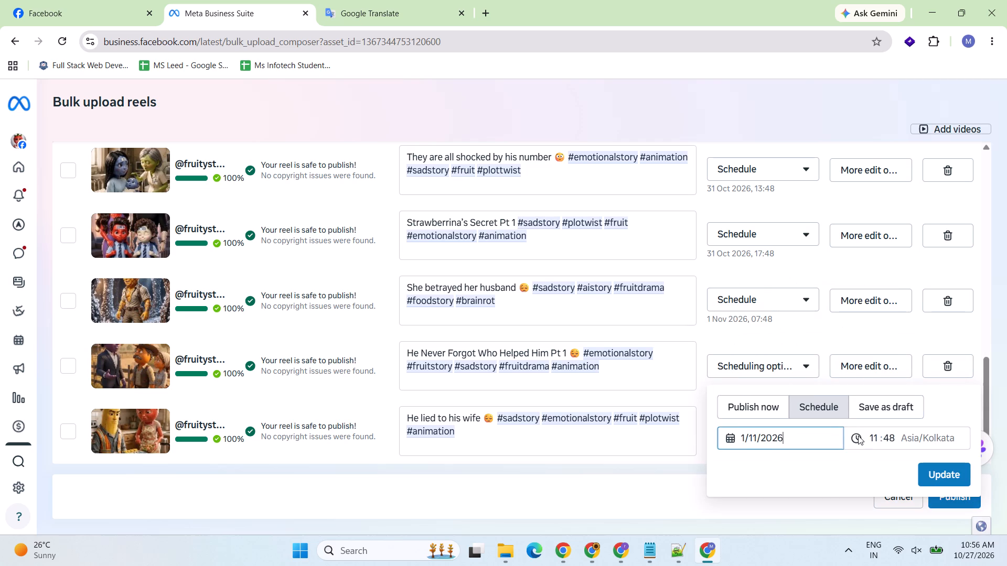
left_click(873, 437)
type("13")
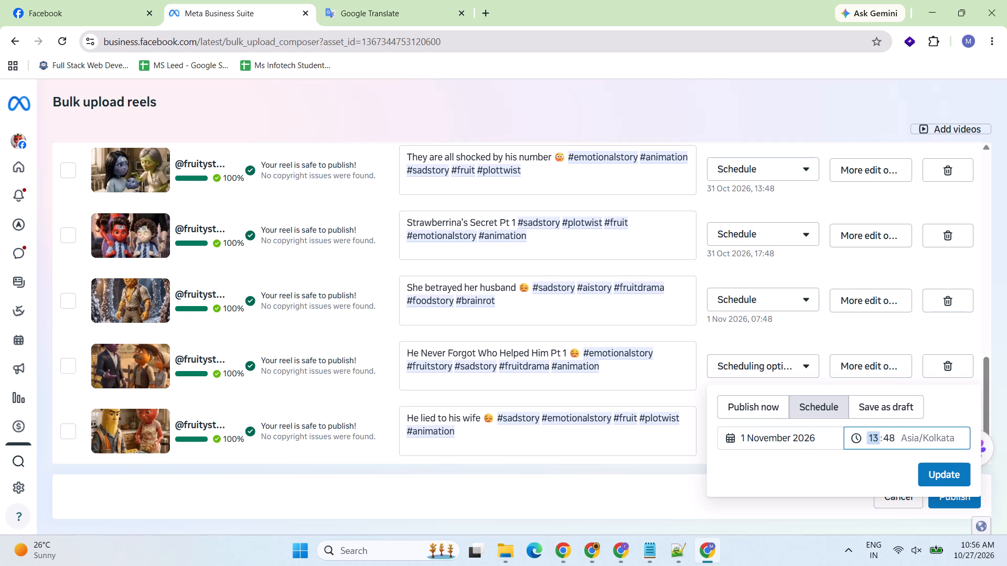
left_click(962, 483)
Schedule the fifteenth reel, "He lied to his wife", for 1 November 2026 at 16:48.
scroll(792, 353, "down", 2)
left_click(769, 429)
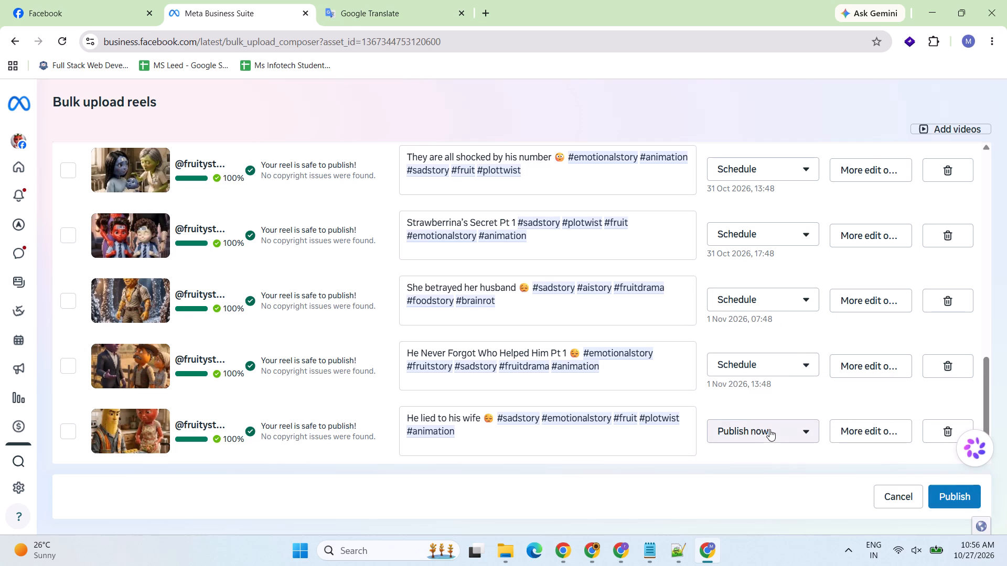
left_click(819, 350)
left_click(775, 350)
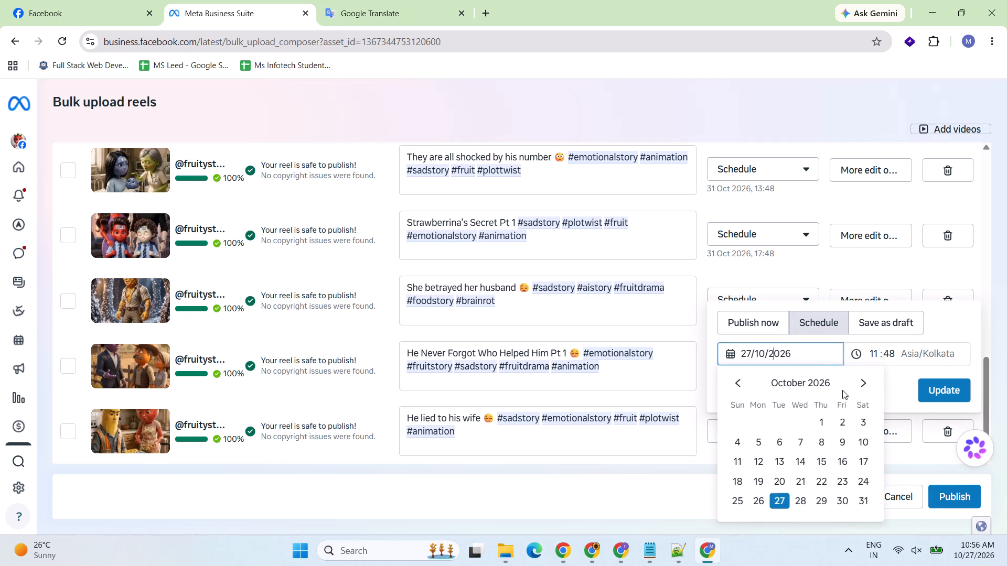
left_click(873, 386)
left_click(744, 422)
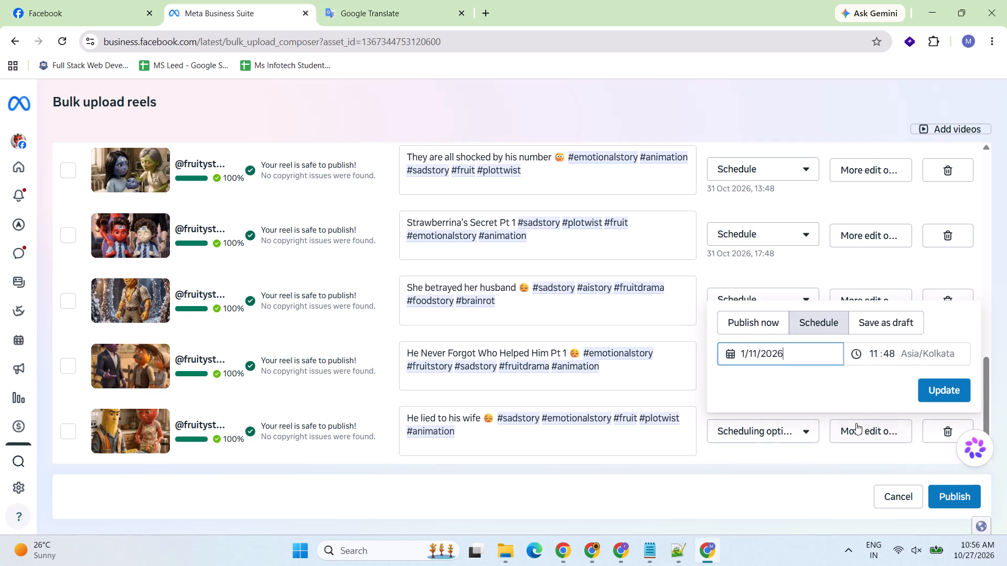
left_click(871, 355)
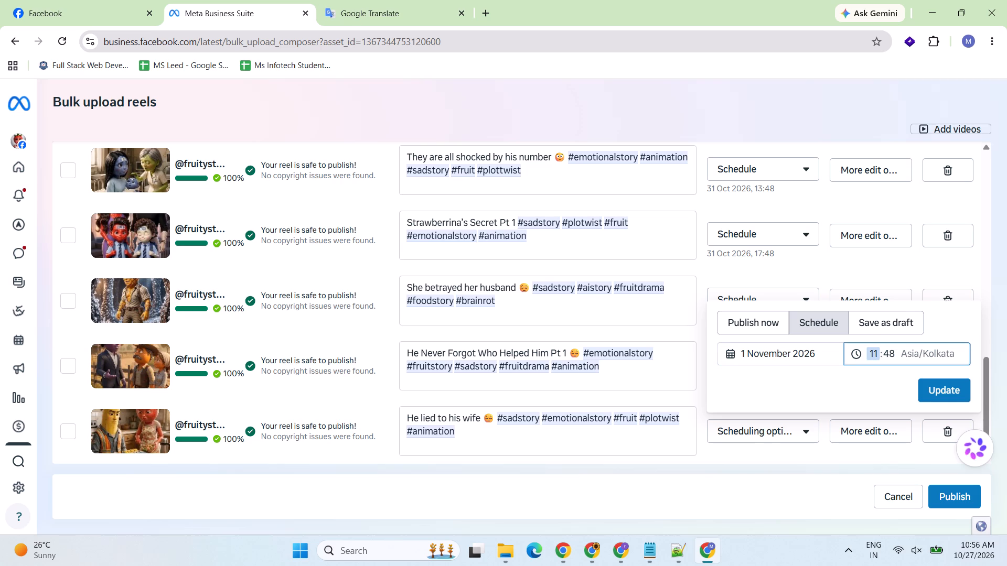
key("1")
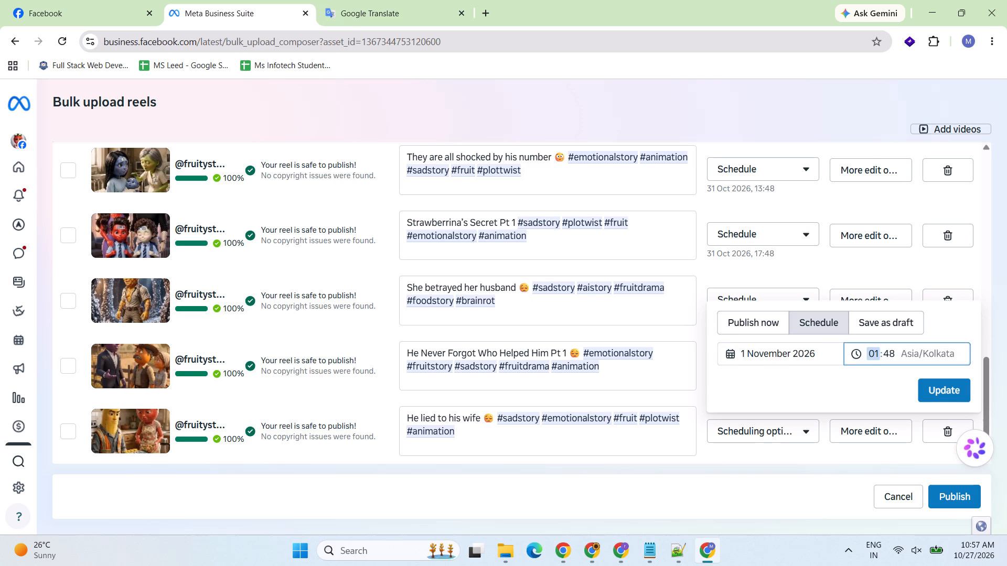
key("6")
type("16")
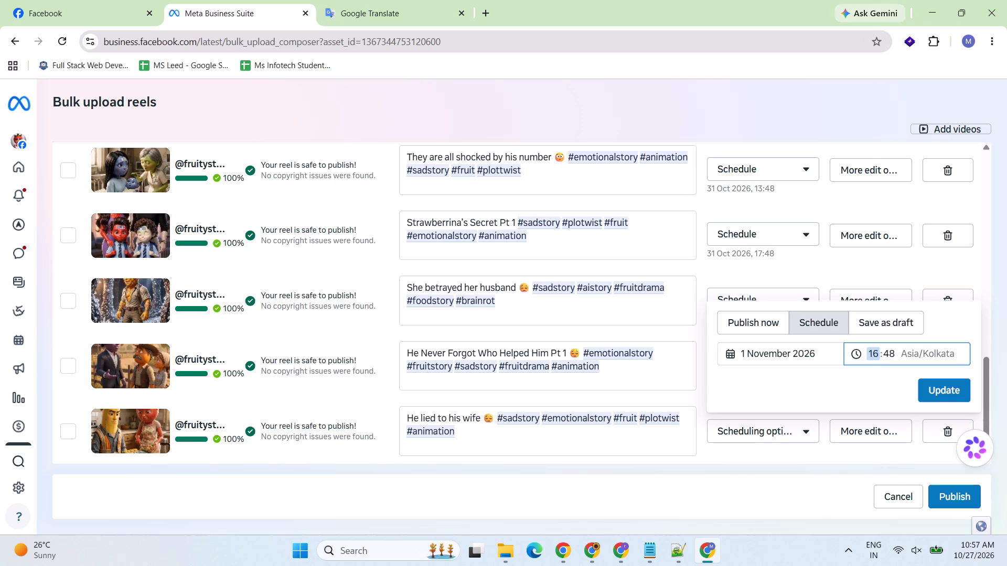
left_click(952, 385)
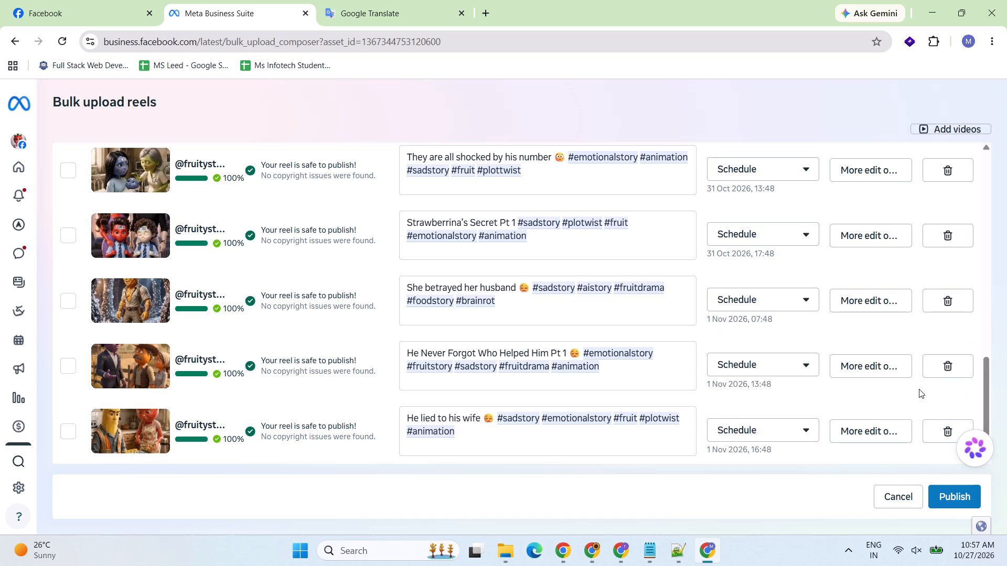
Publish the bulk upload batch of captioned and scheduled fruitystories36 reels.
left_click(826, 337)
scroll(821, 310, "down", 3)
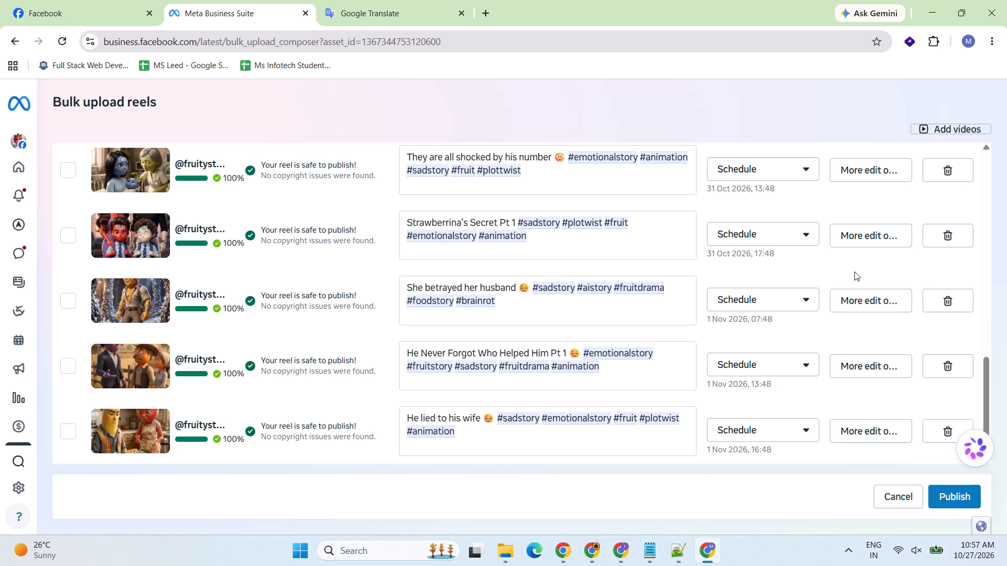
left_click(960, 504)
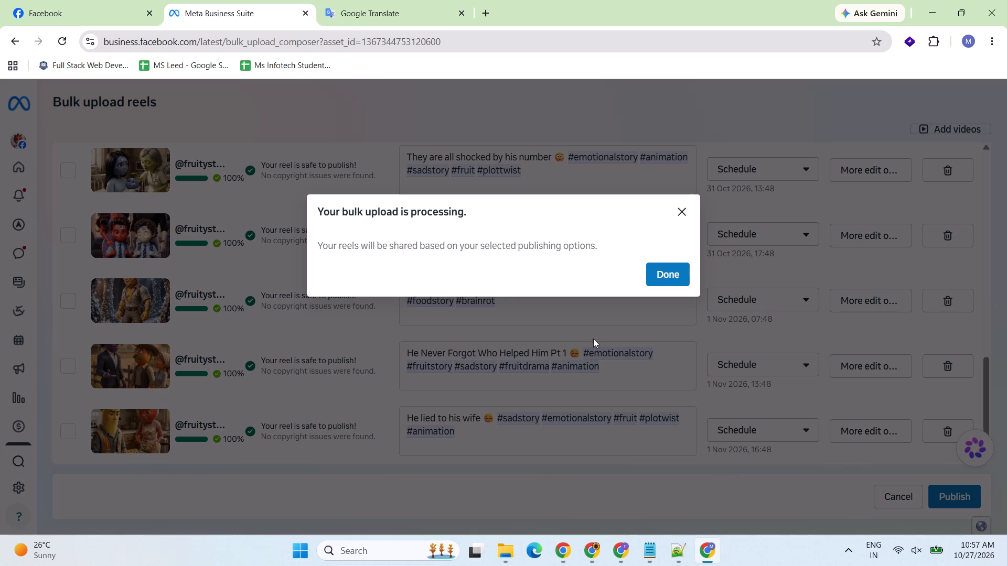
Finish the bulk upload and continue to the Planner.
left_click(674, 283)
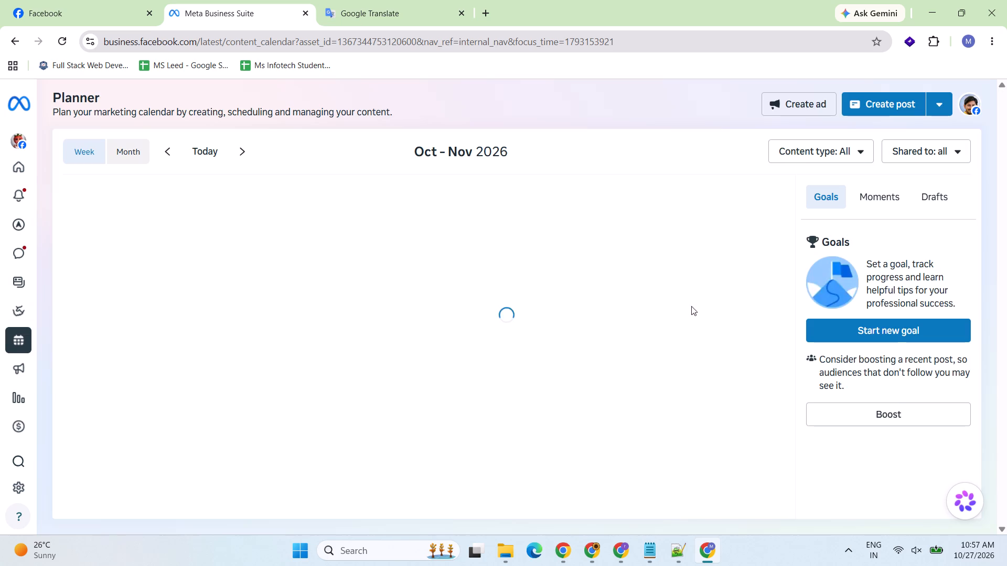
Open the Fruit Stories page's Planner on Facebook and compare this week's scheduled reels with the Meta Business Suite Planner.
left_click(21, 0)
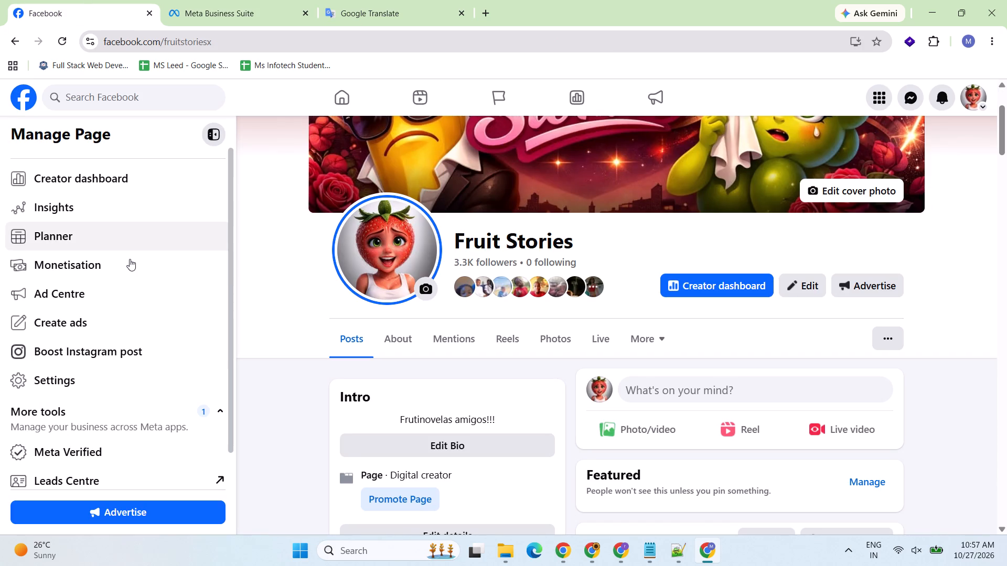
left_click(80, 240)
left_click(276, 0)
left_click(89, 0)
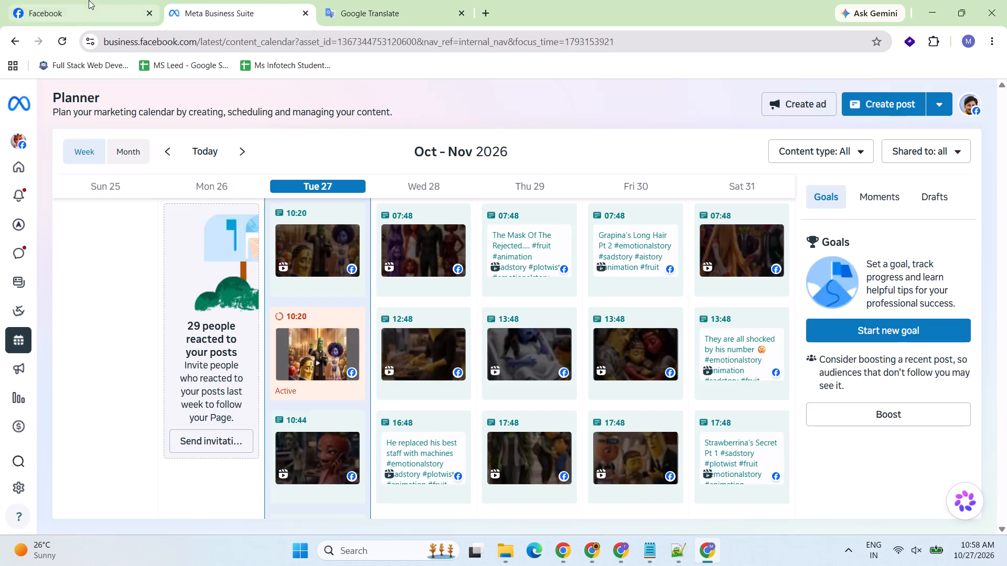
left_click(501, 388)
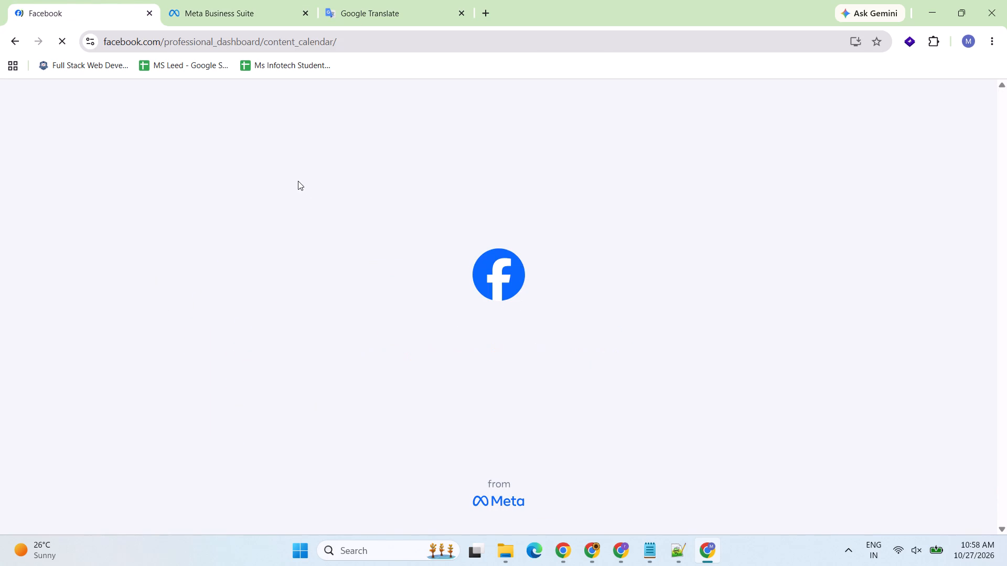
left_click(214, 0)
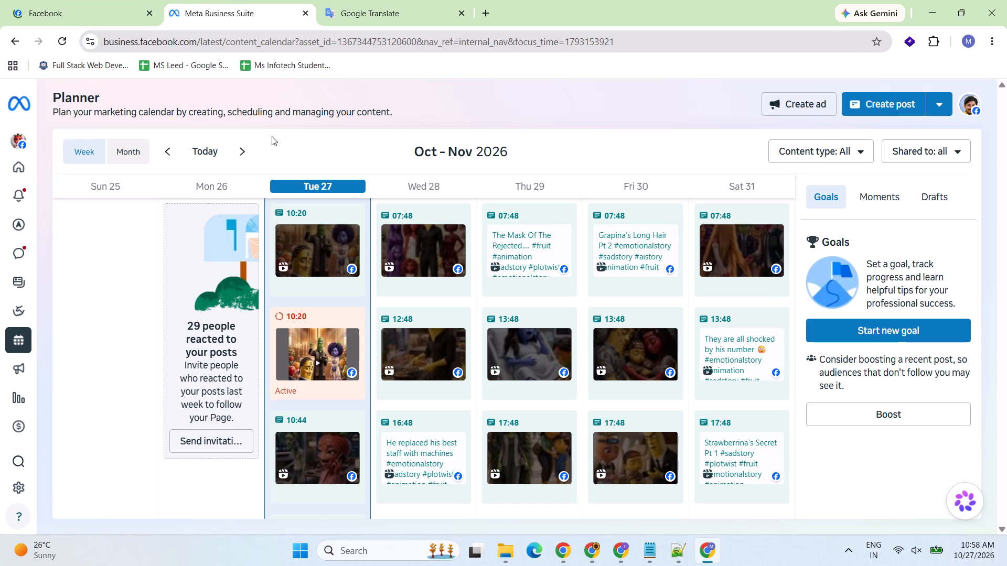
left_click(646, 111)
left_click_drag(289, 122, 388, 122)
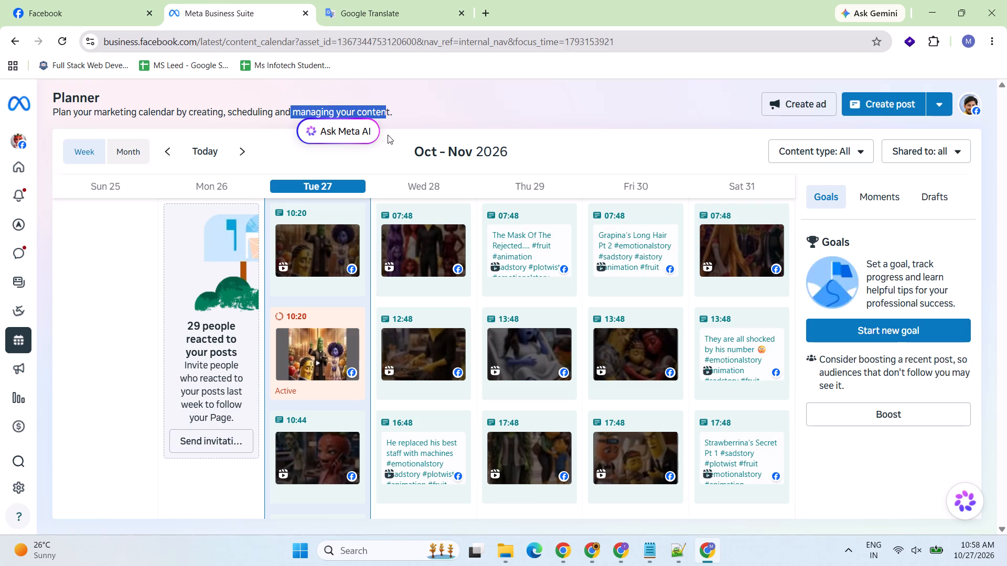
left_click(131, 0)
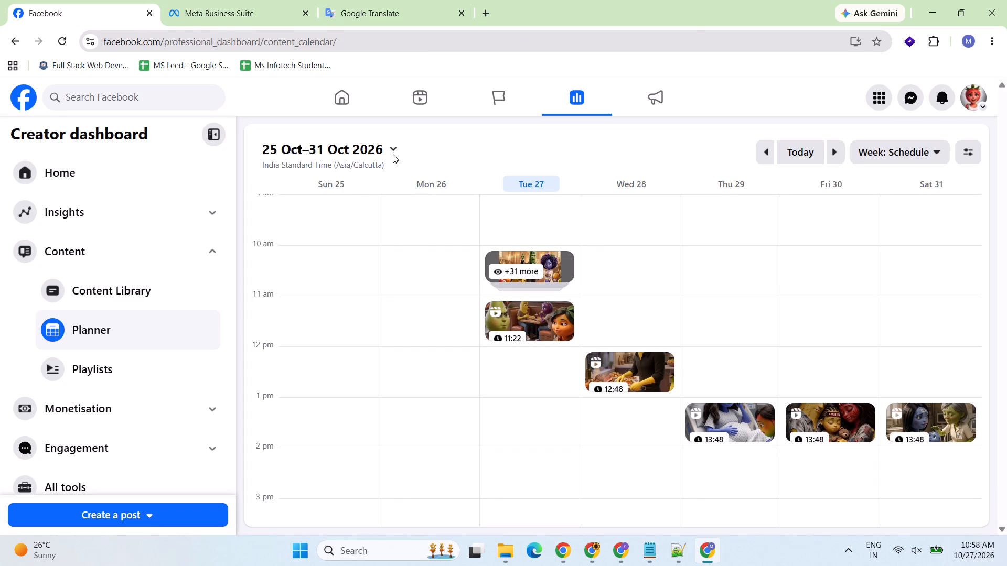
left_click(269, 0)
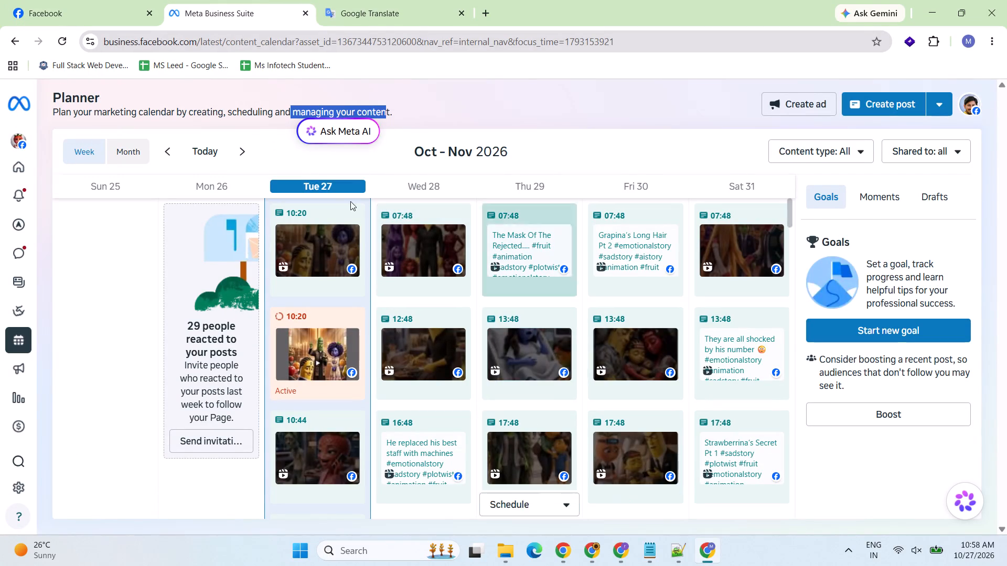
Show the Business Suite Planner by month and look over the October 2026 posts.
left_click(111, 154)
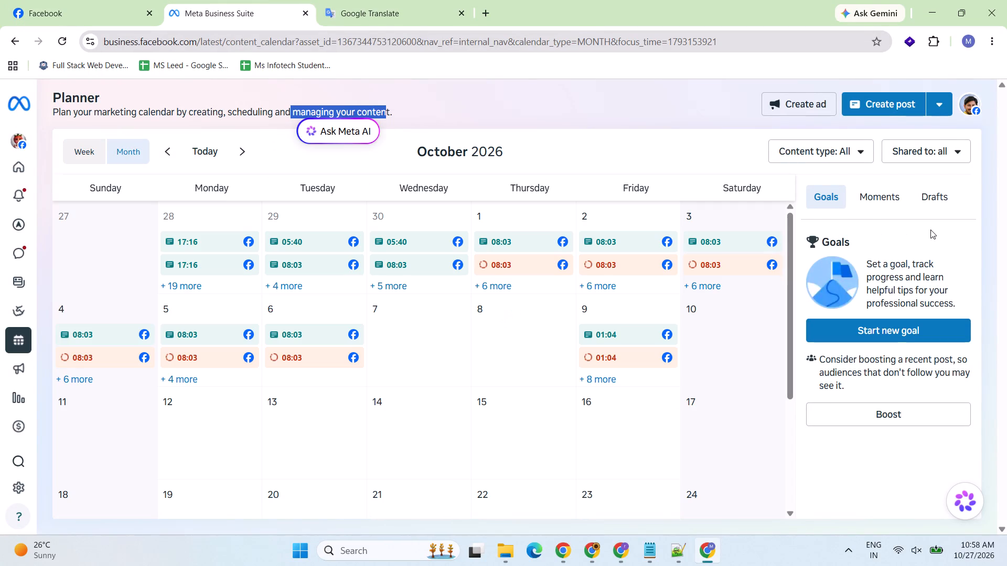
scroll(404, 360, "down", 6)
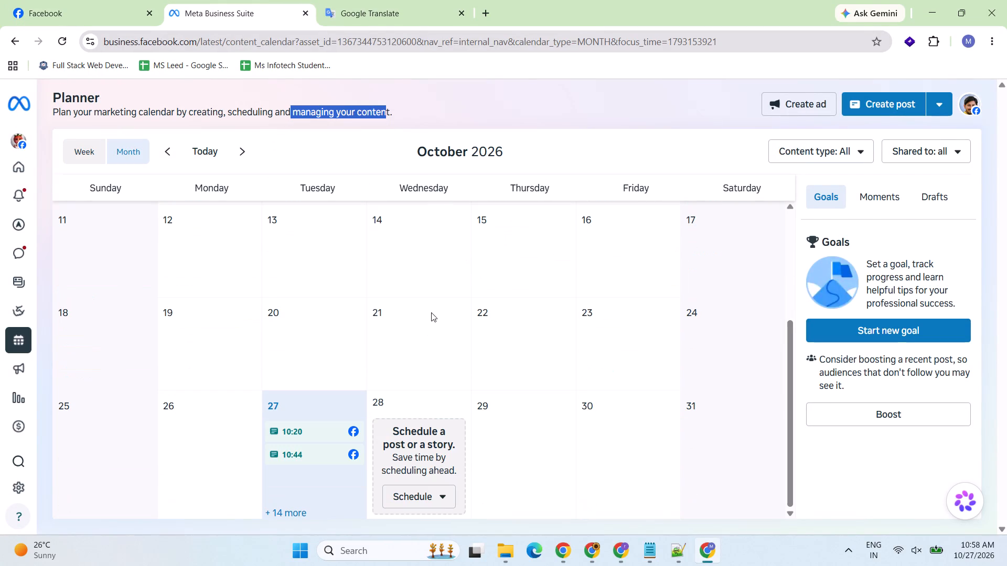
scroll(676, 325, "down", 2)
scroll(676, 292, "up", 7)
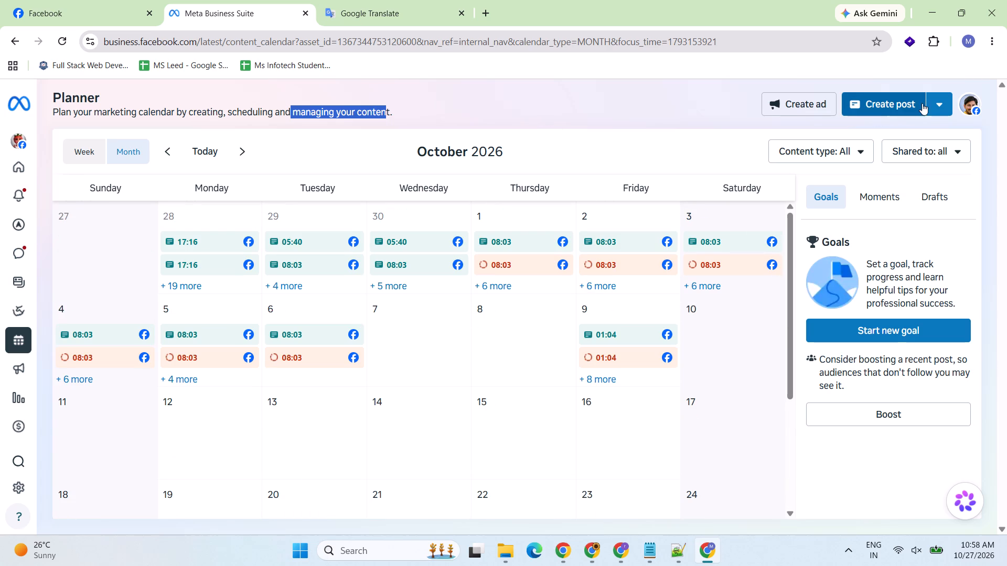
Start a new bulk reel upload and select the first three rows of fruitystories36 videos in the Downloads folder.
left_click(939, 105)
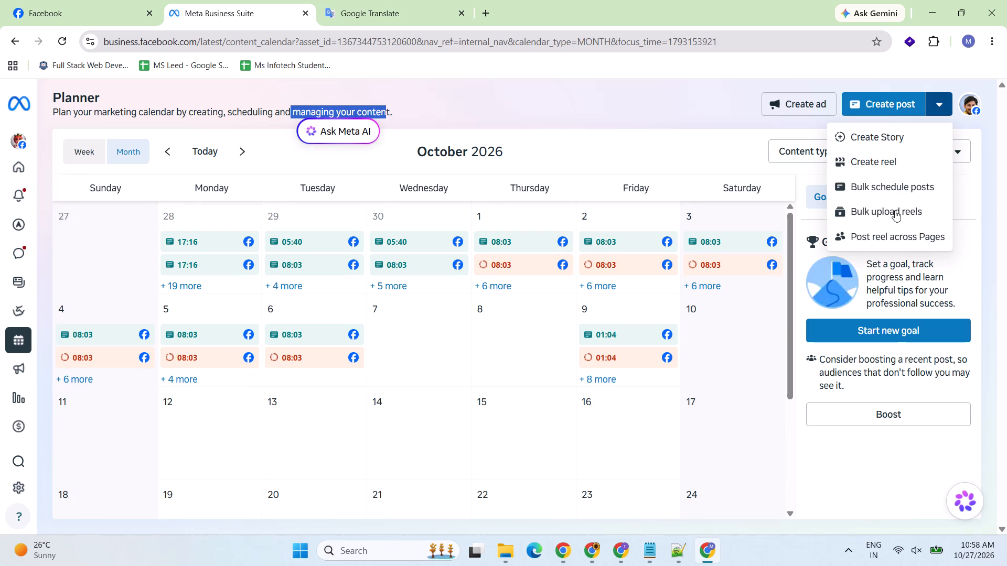
left_click(887, 215)
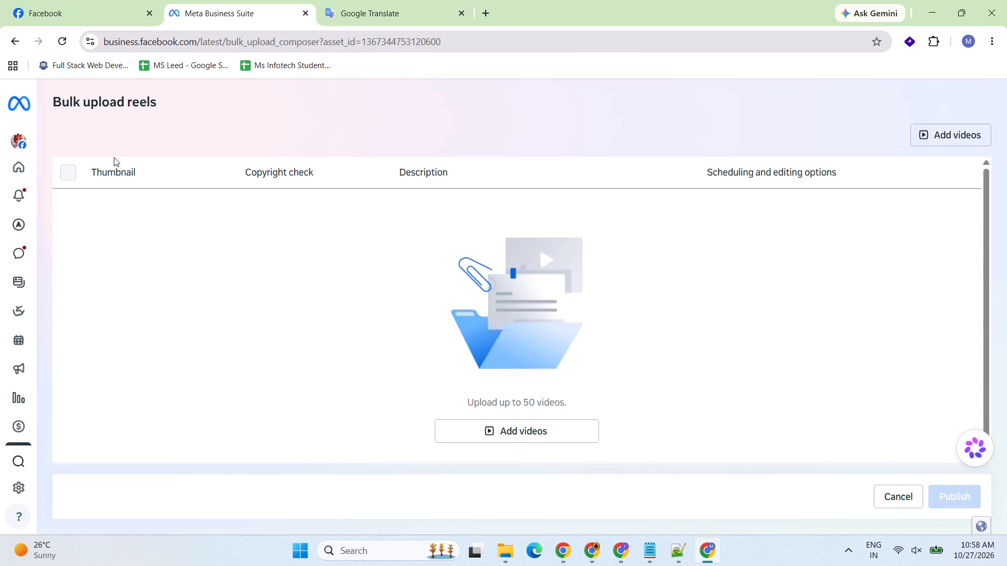
left_click(513, 435)
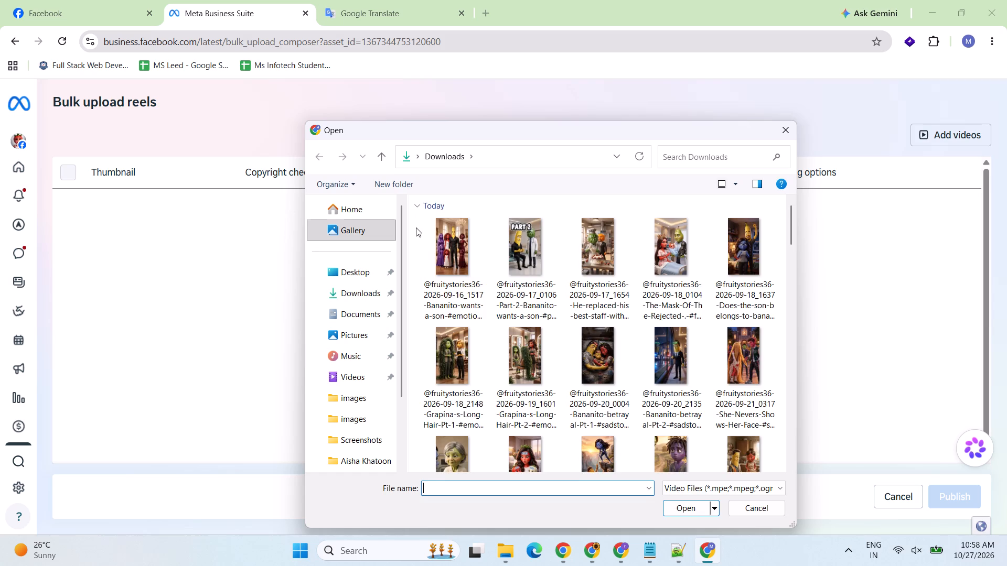
left_click_drag(416, 227, 741, 465)
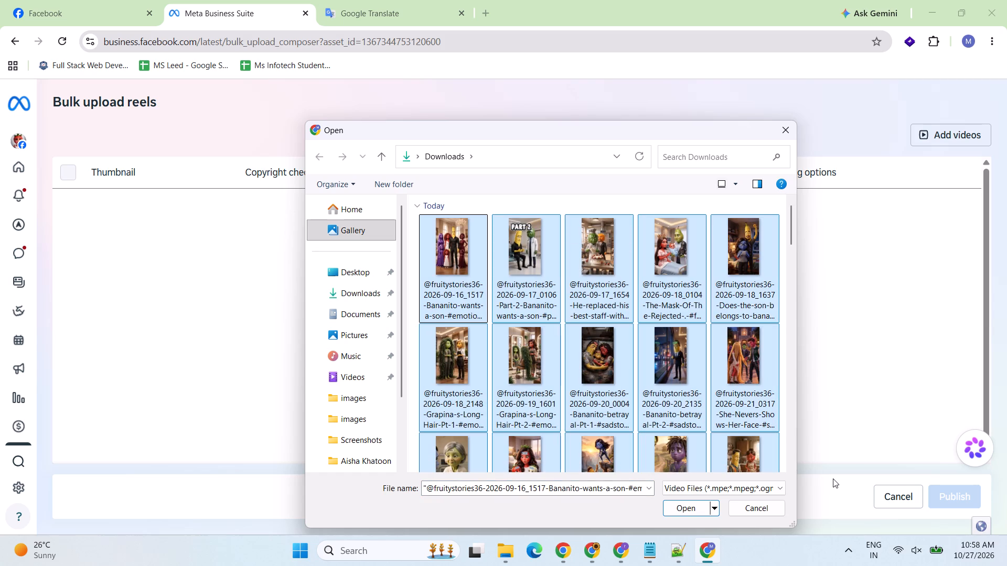
Delete the selected three rows of fruitystories36 videos from the Downloads folder.
key("Delete")
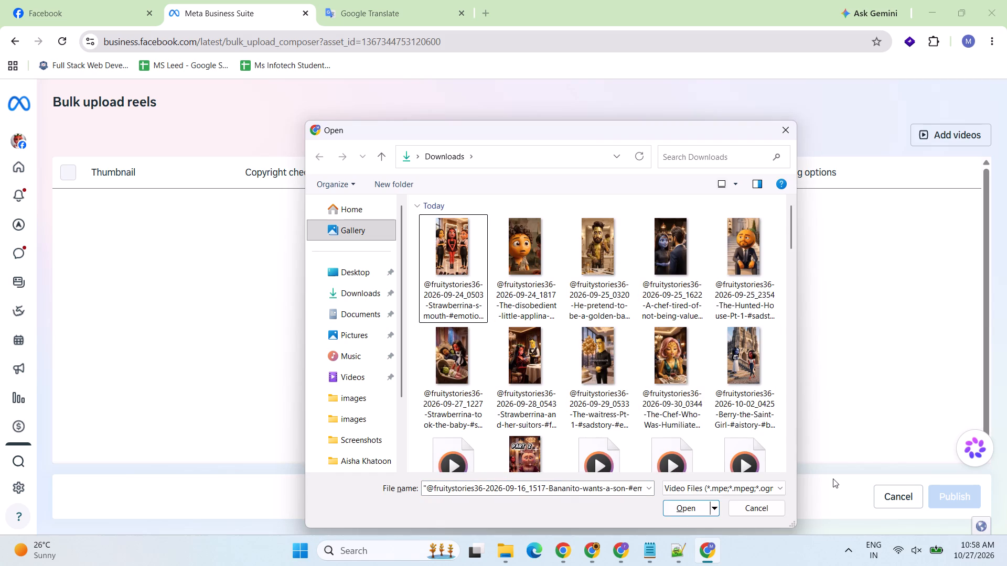
Add the first three rows of remaining fruitystories36 videos, from "Strawberrina-s-mouth" to "He-tattooed-her-name", to the bulk reel upload.
left_click(413, 223)
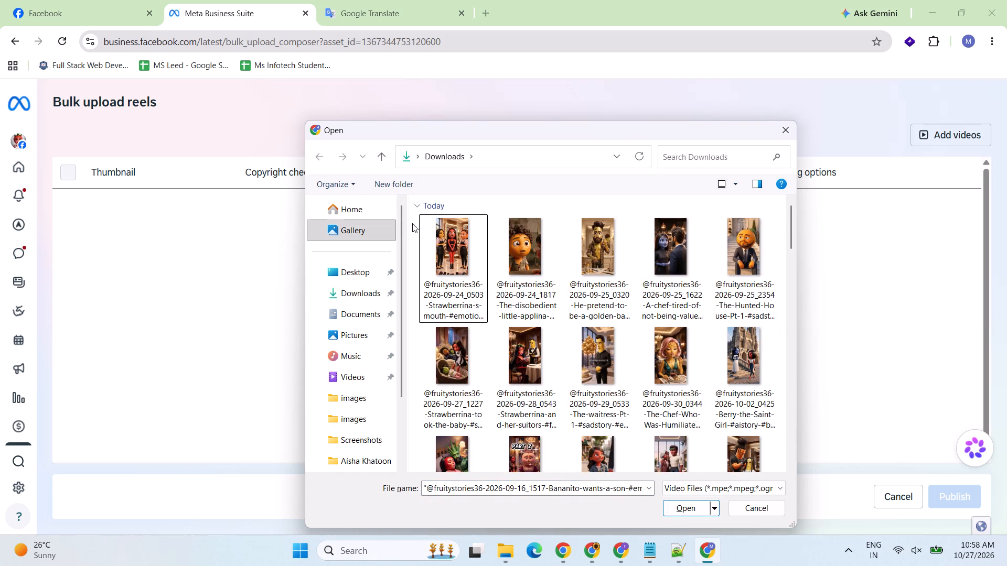
left_click_drag(413, 222, 765, 477)
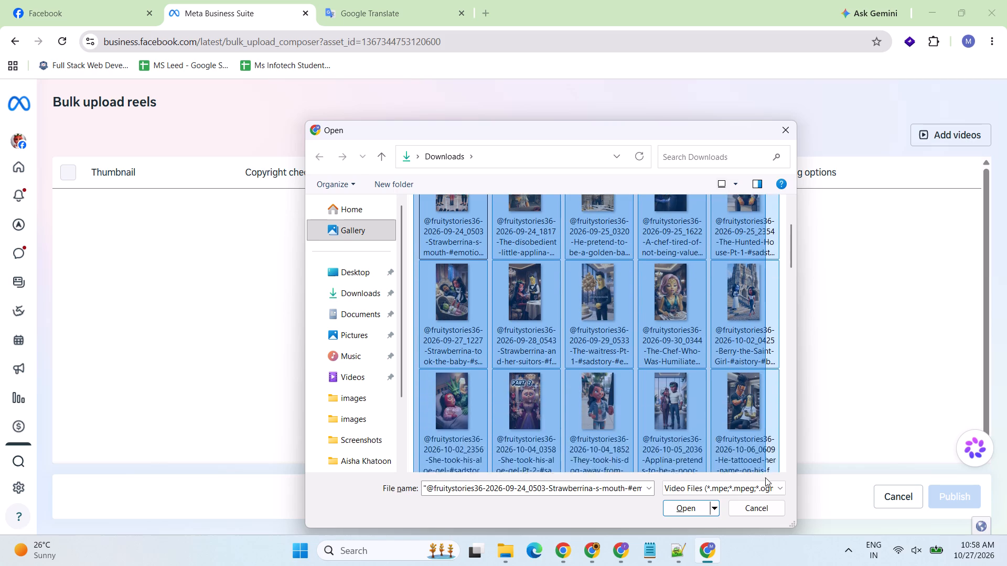
left_click_drag(765, 477, 760, 416)
left_click(698, 507)
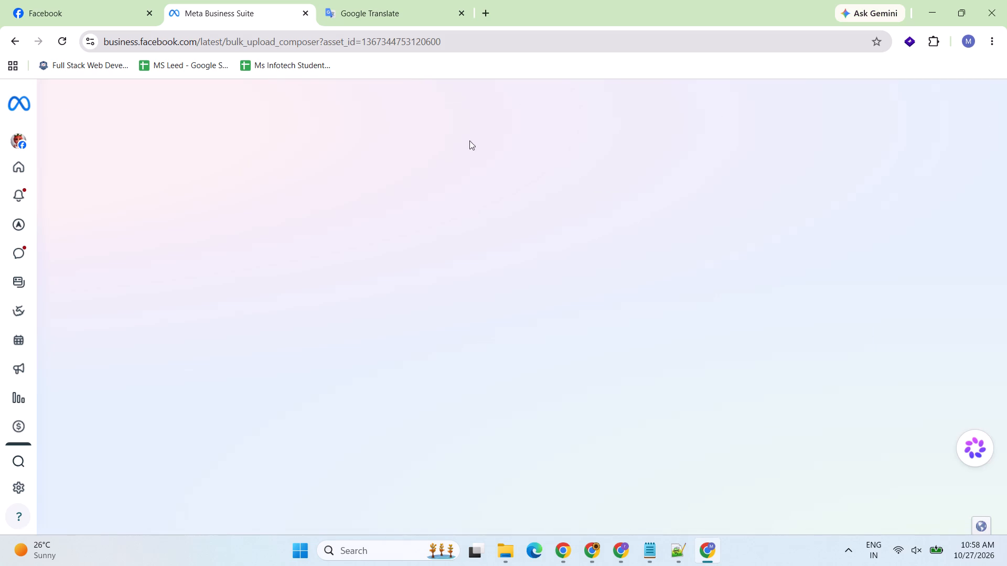
In the Facebook Creator dashboard's Content Library, review the scheduled reels and their publishing times.
left_click(128, 0)
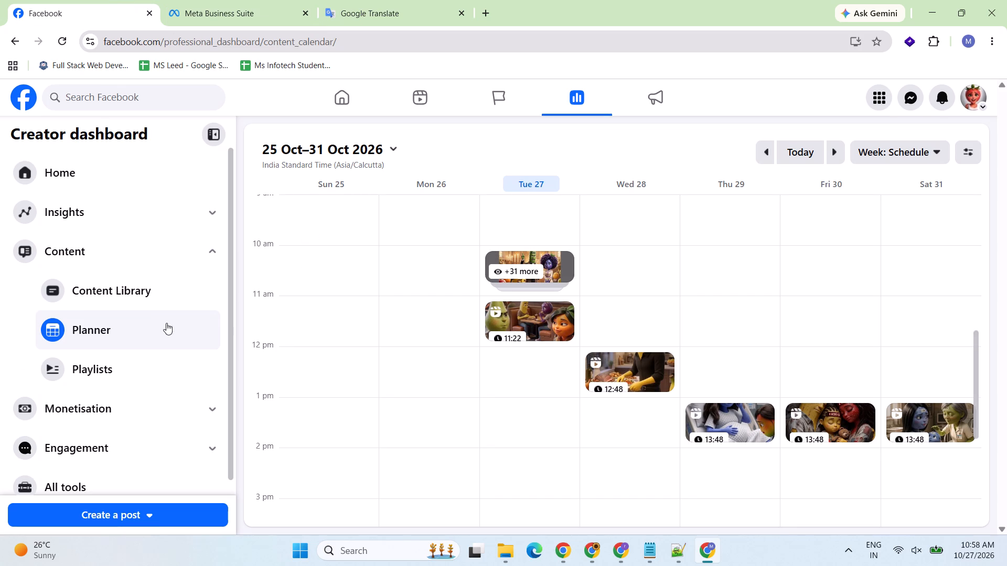
left_click(143, 286)
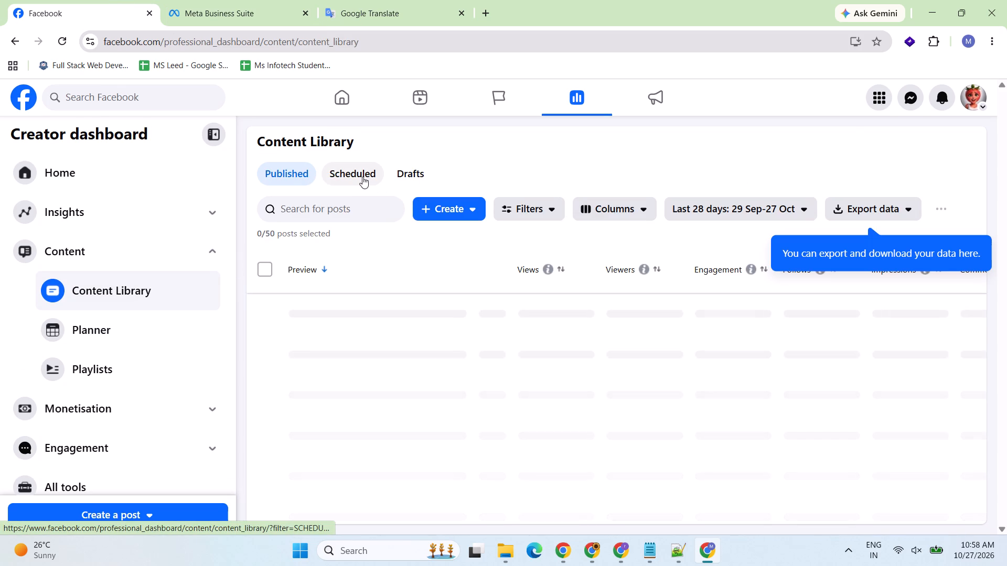
left_click(362, 177)
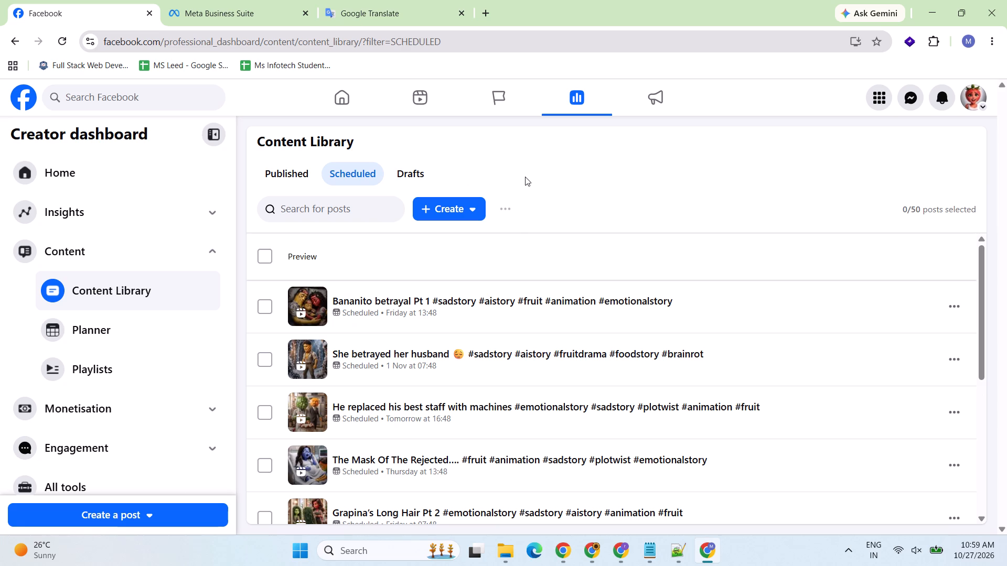
right_click(590, 192)
left_click(647, 242)
scroll(658, 210, "down", 4)
scroll(501, 416, "down", 13)
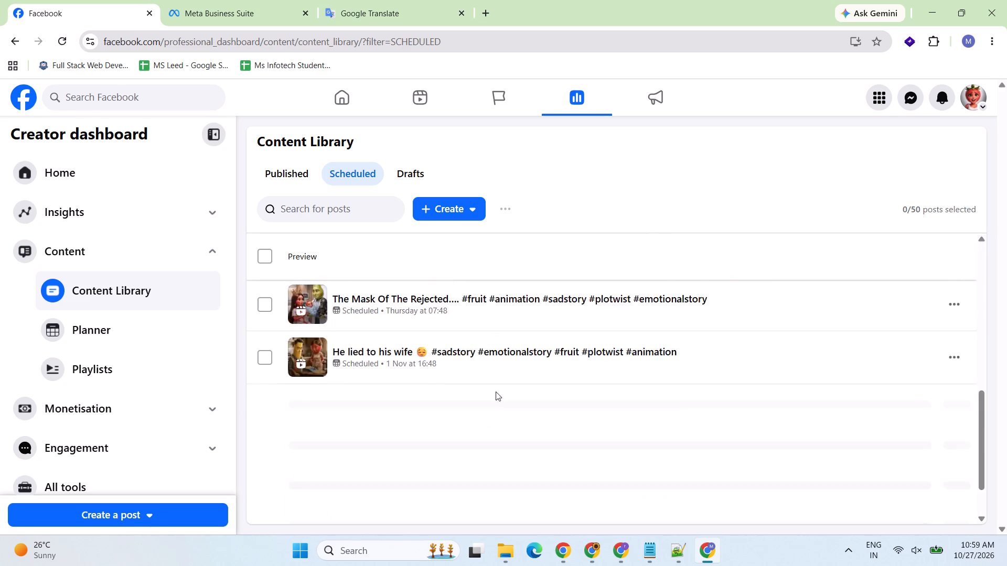
scroll(496, 391, "down", 2)
scroll(490, 380, "up", 1)
scroll(490, 380, "down", 1)
scroll(490, 380, "up", 7)
scroll(481, 352, "down", 1)
scroll(481, 352, "up", 6)
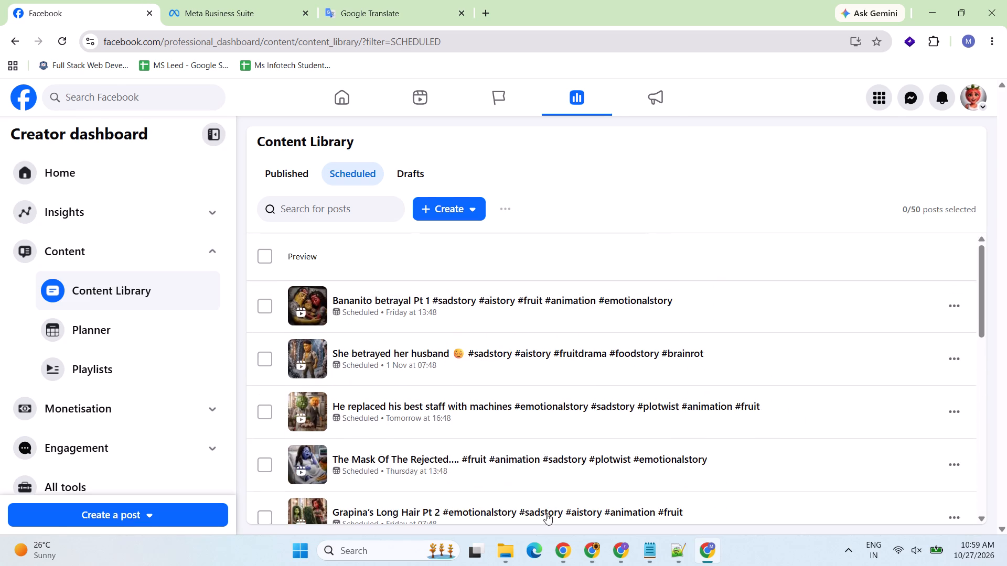
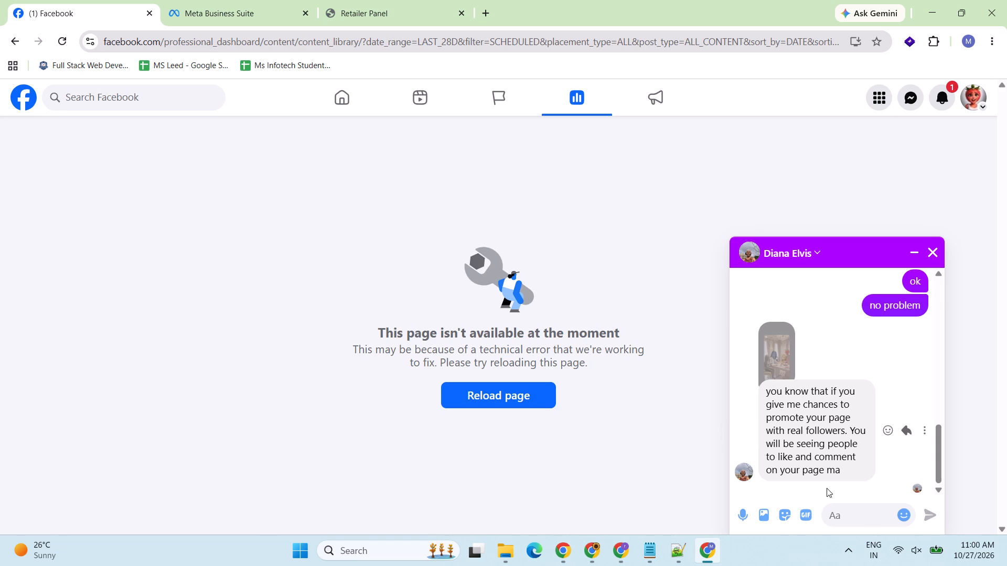
Close the open Messenger chat on the Facebook page.
left_click(839, 507)
left_click(938, 254)
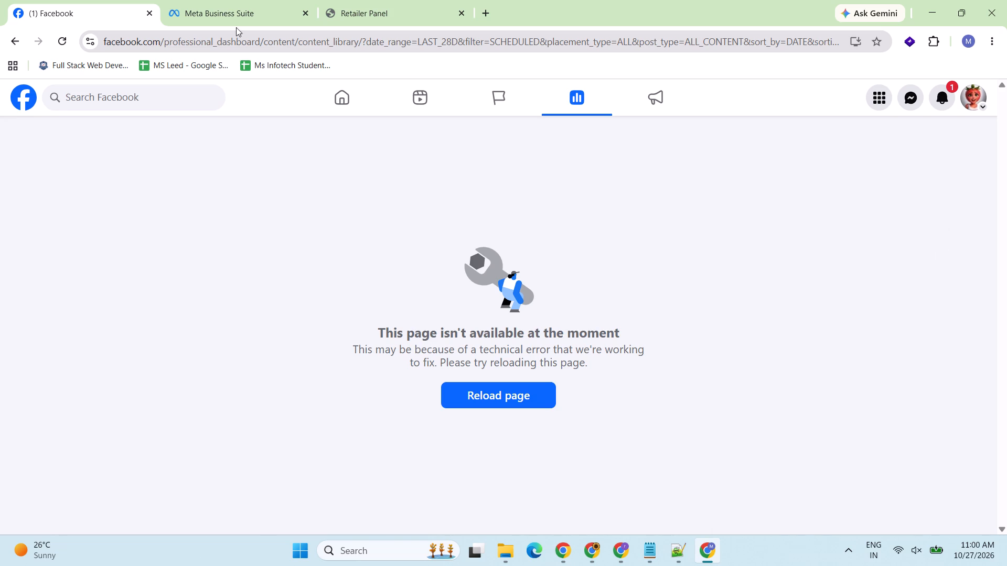
In the Meta Business Suite bulk upload, copy the first reel's full file name, the Strawberrina-s-mouth video, into its description.
left_click(280, 0)
scroll(347, 285, "up", 8)
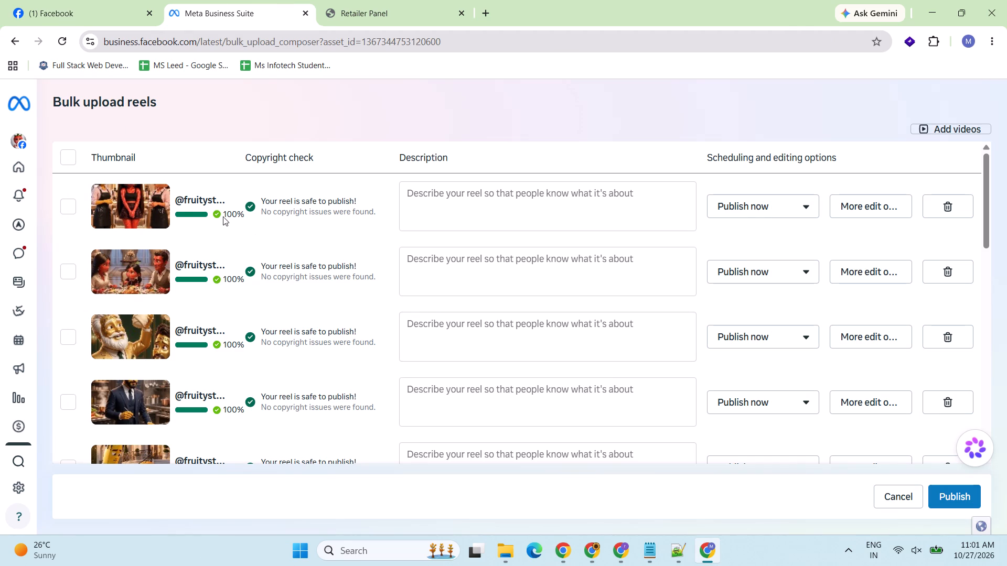
triple_click(195, 198)
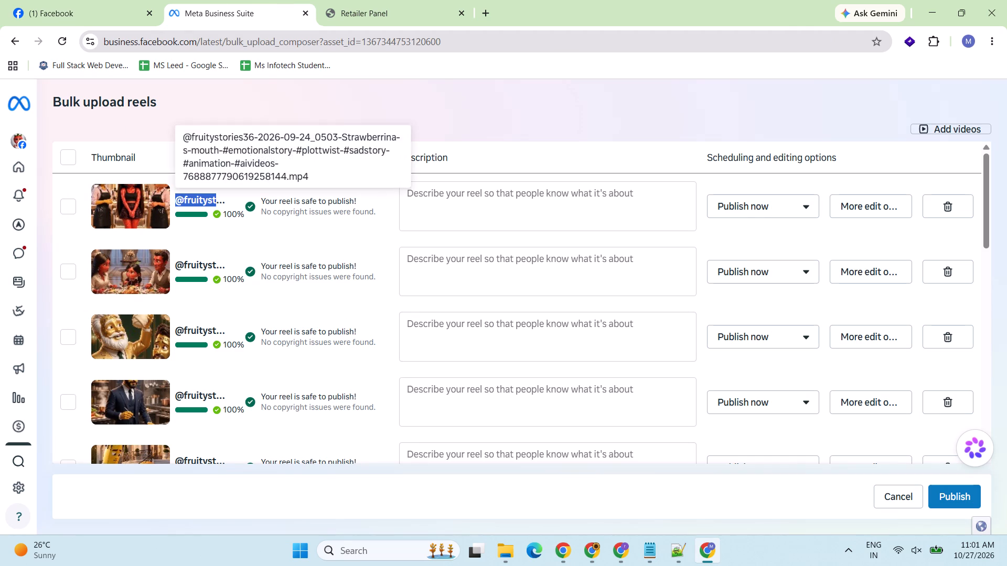
key("ctrl+c")
left_click(446, 196)
key("ctrl+v")
scroll(504, 214, "up", 5)
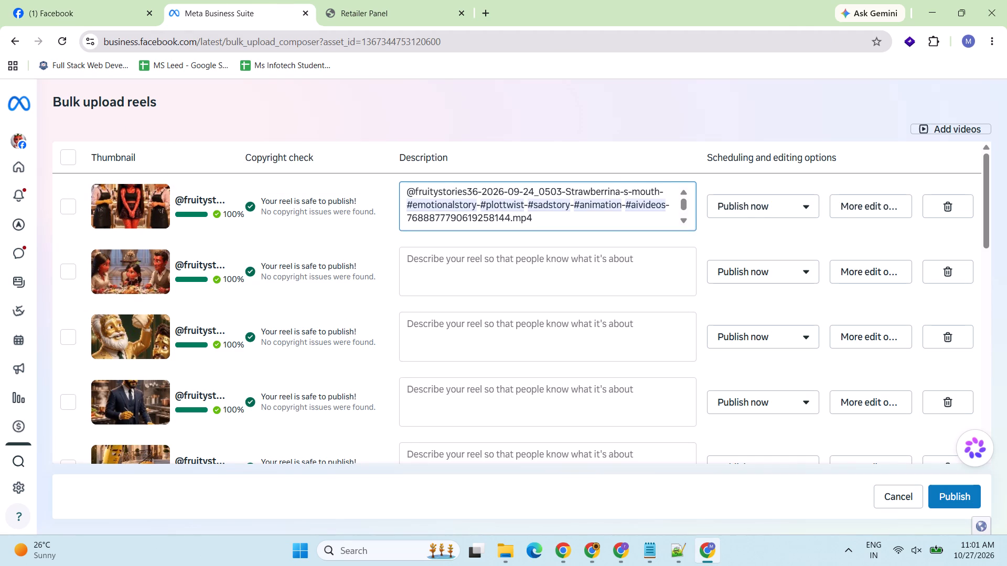
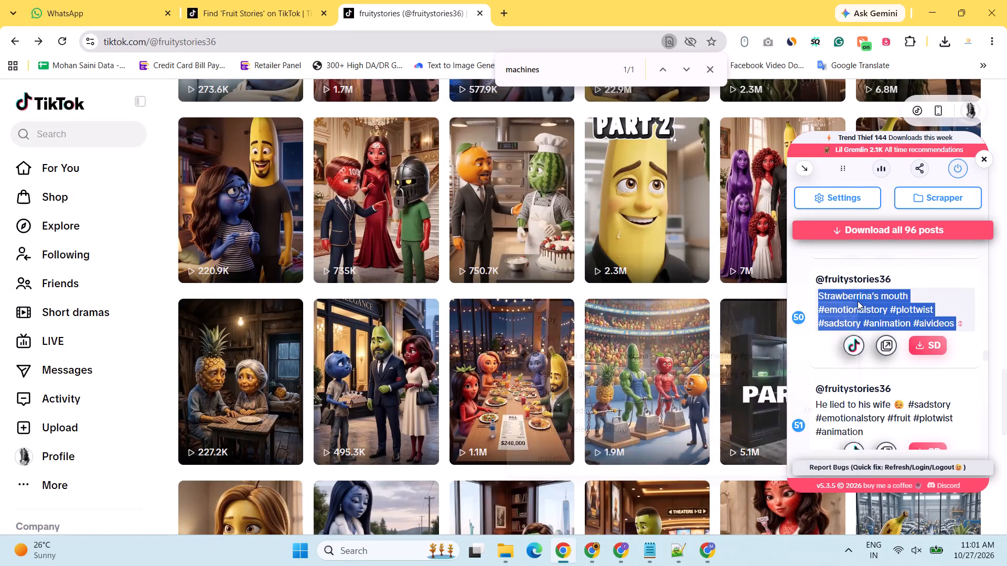
Replace the first reel's file-name description with the copied TikTok caption "Strawberrina's mouth #emotionalstory #plottwist #sadstory #animation #aivideos".
left_click(815, 314)
left_click(695, 556)
left_click(510, 220)
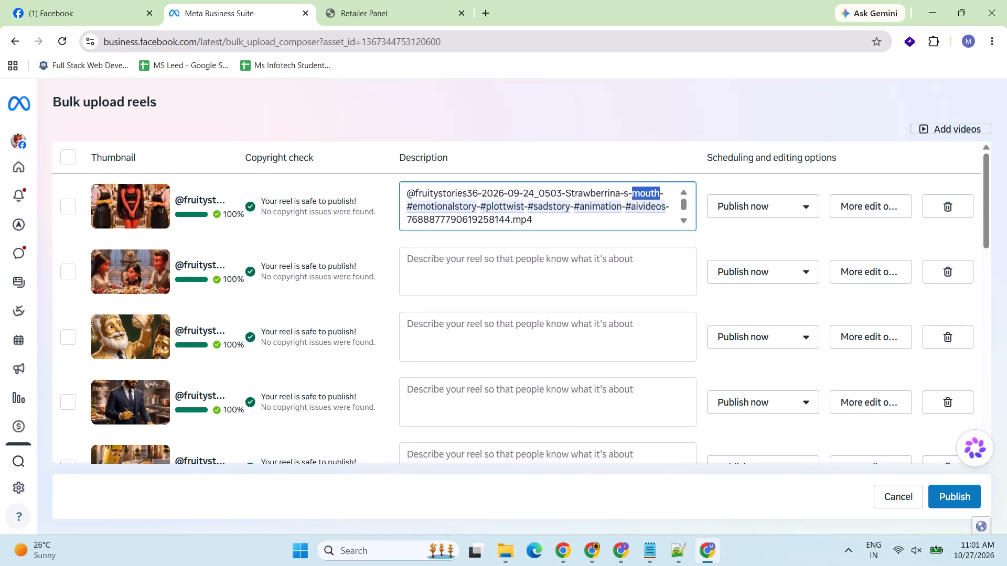
key("ctrl+a")
key("ctrl+v")
Copy the matching TikTok caption "The disobedient little applina #sadstory #brainrot #emotionalstory #plottwist #fruit" into the second reel's description.
left_click(197, 265)
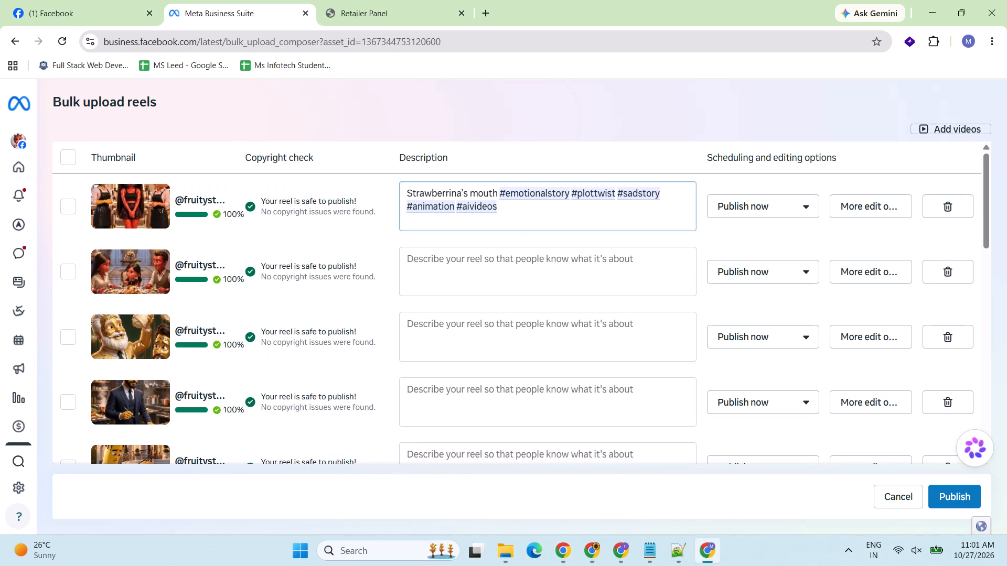
left_click(569, 552)
scroll(864, 364, "up", 2)
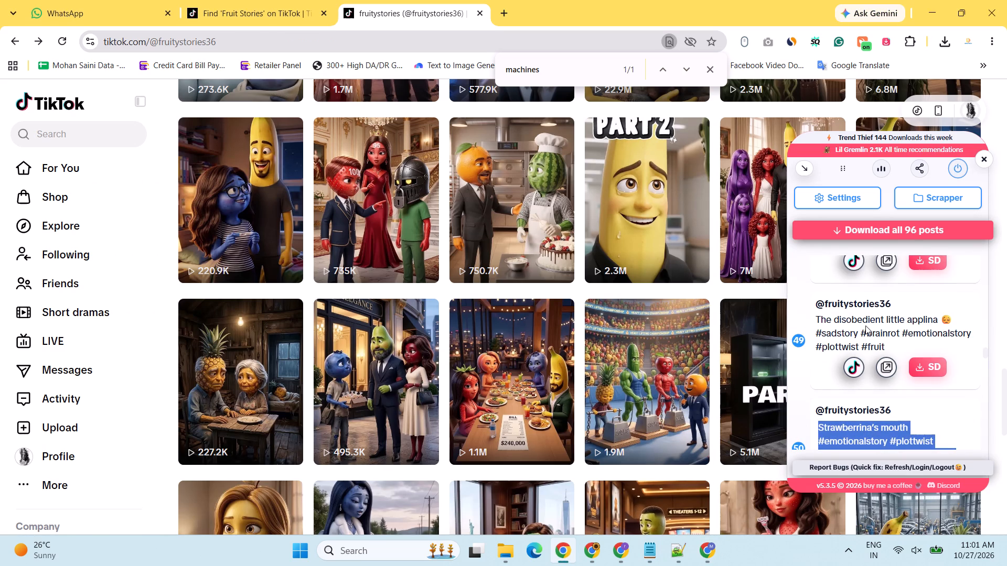
triple_click(865, 325)
right_click(865, 324)
left_click(784, 339)
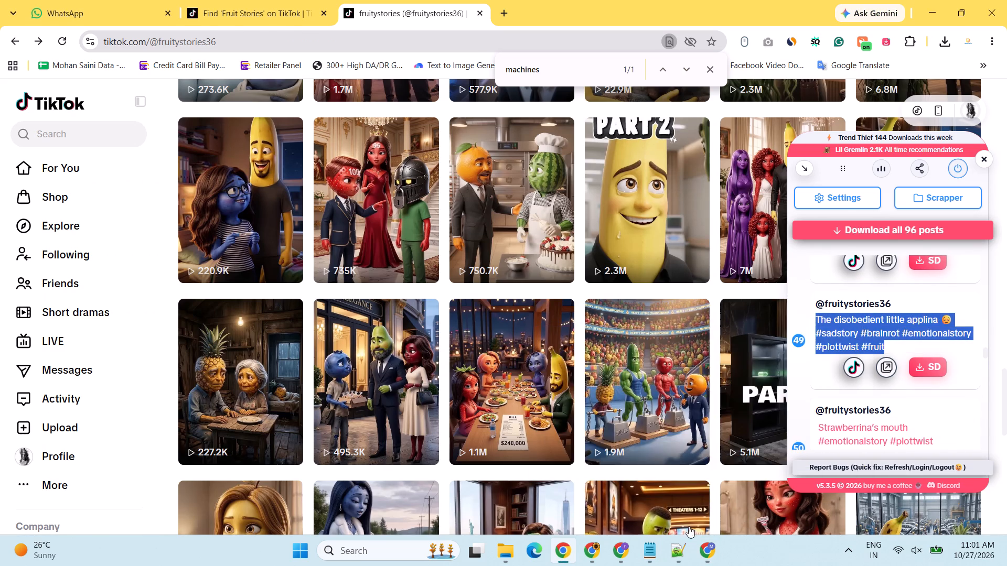
left_click(715, 565)
left_click(594, 281)
key("ctrl+v")
Copy the matching TikTok caption "He pretend to be a golden banana #fruits #fruitdrama #unitedstates #emotionalstory #sadstory" into the third reel's description.
left_click(442, 334)
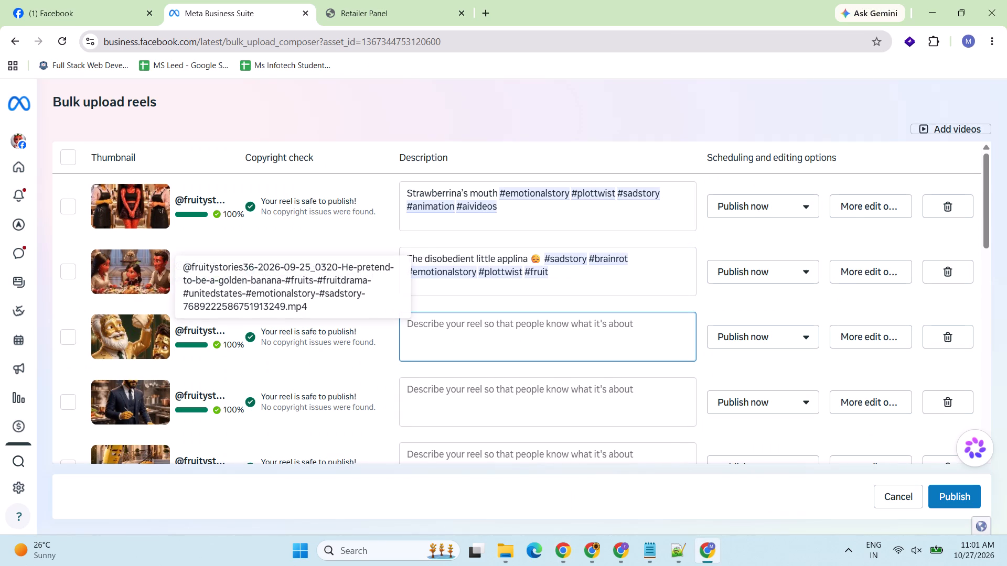
key("alt+Tab")
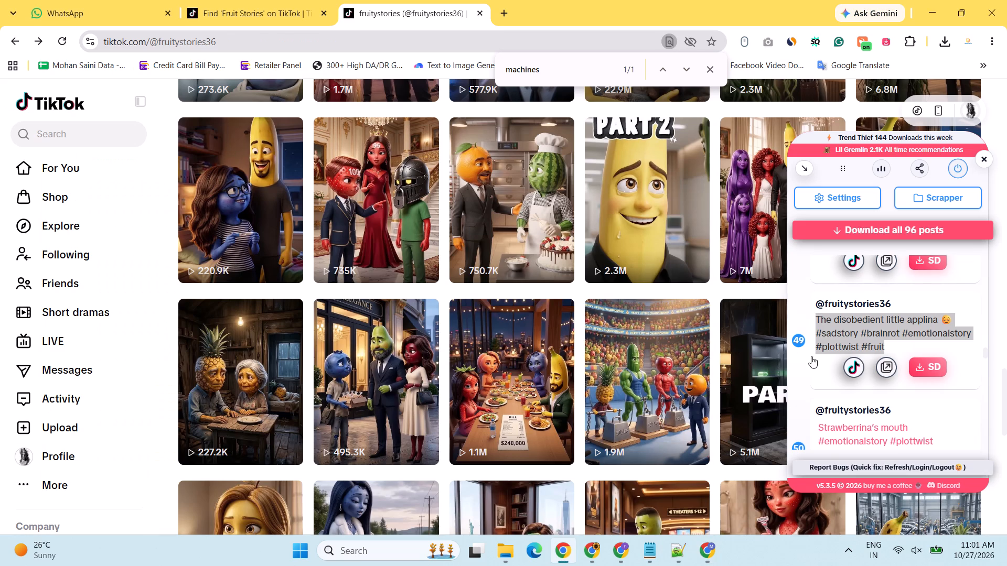
scroll(844, 353, "up", 2)
triple_click(854, 347)
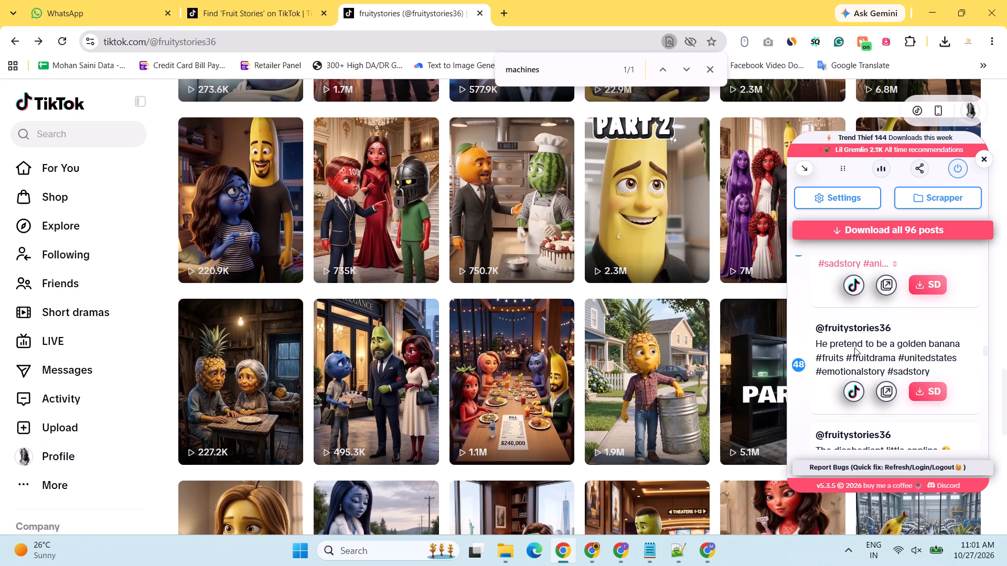
right_click(854, 347)
left_click(776, 362)
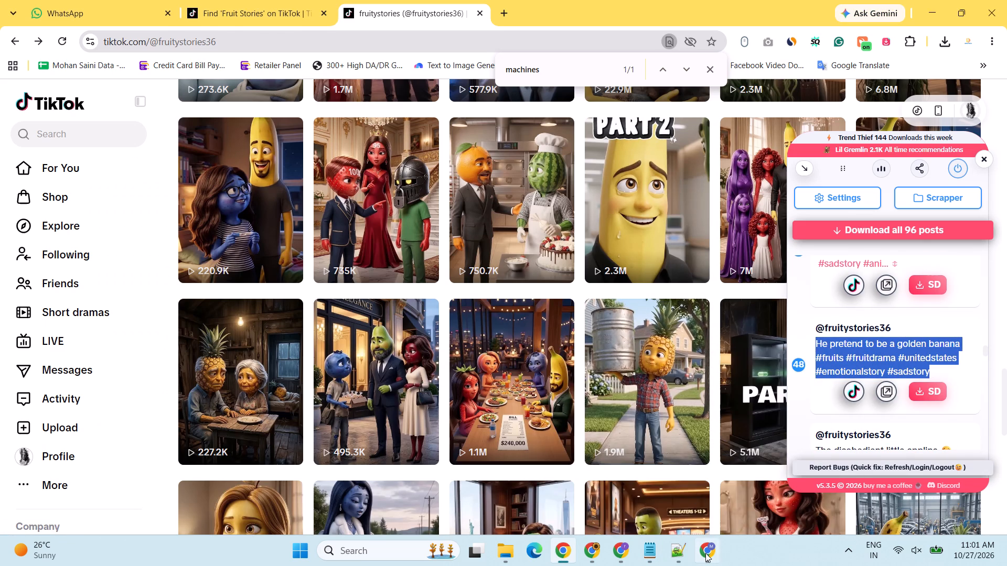
left_click(705, 553)
key("ctrl+v")
Copy the TikTok caption "A chef tired of not being valued decides to leave her job", with its hashtags, into the fourth reel's description.
left_click(451, 385)
scroll(335, 364, "down", 2)
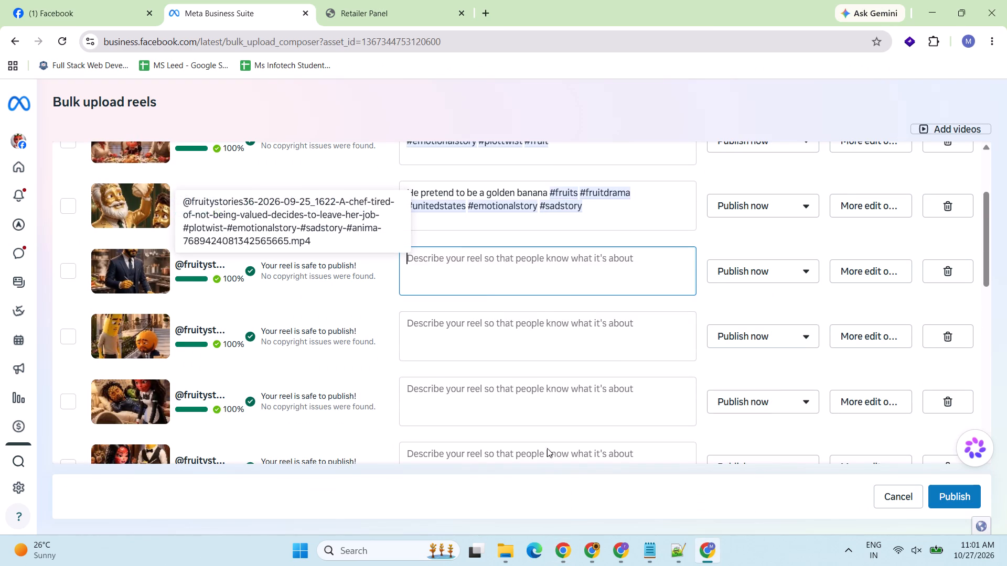
left_click(569, 551)
scroll(877, 364, "up", 2)
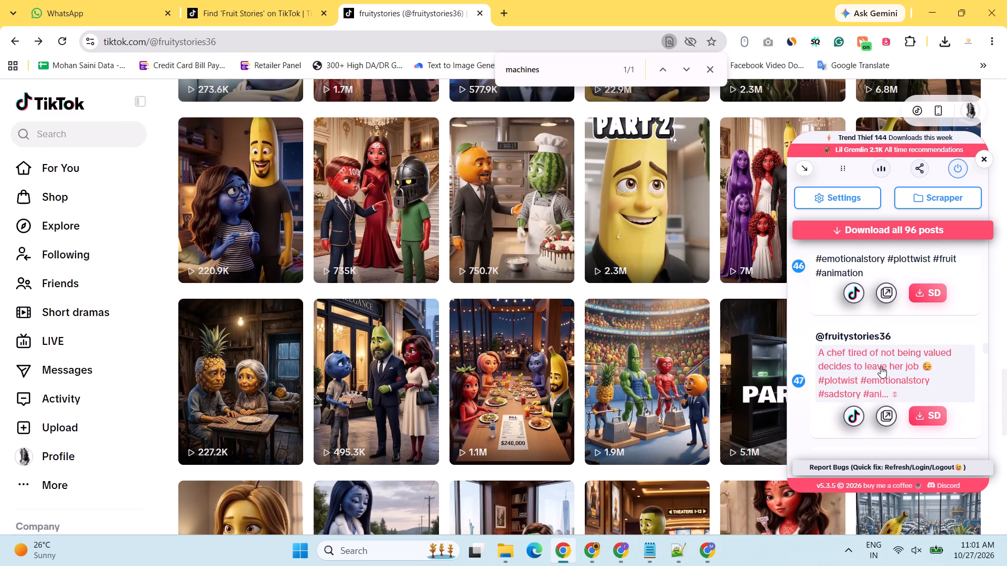
triple_click(857, 362)
right_click(849, 358)
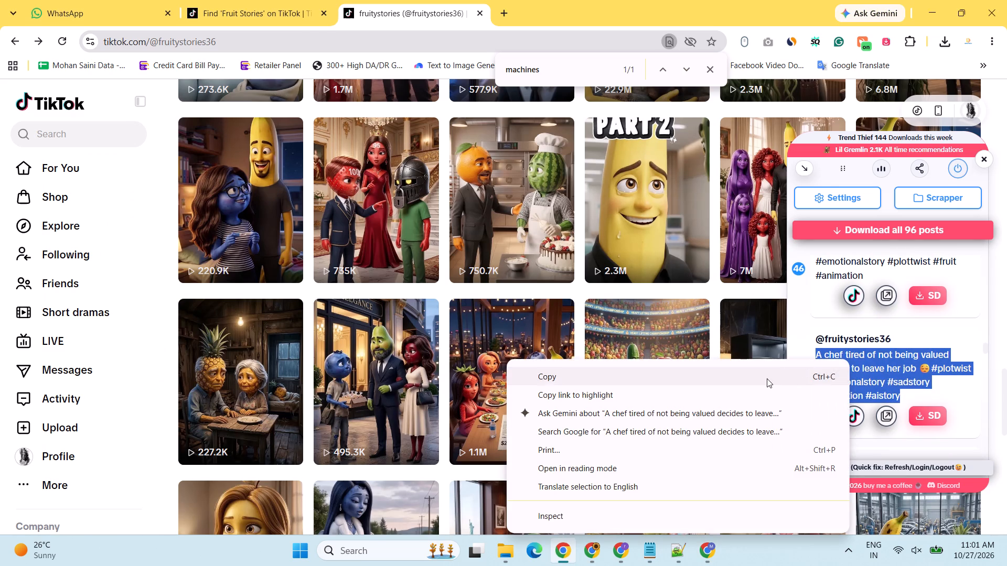
left_click(767, 378)
left_click(689, 556)
left_click(711, 550)
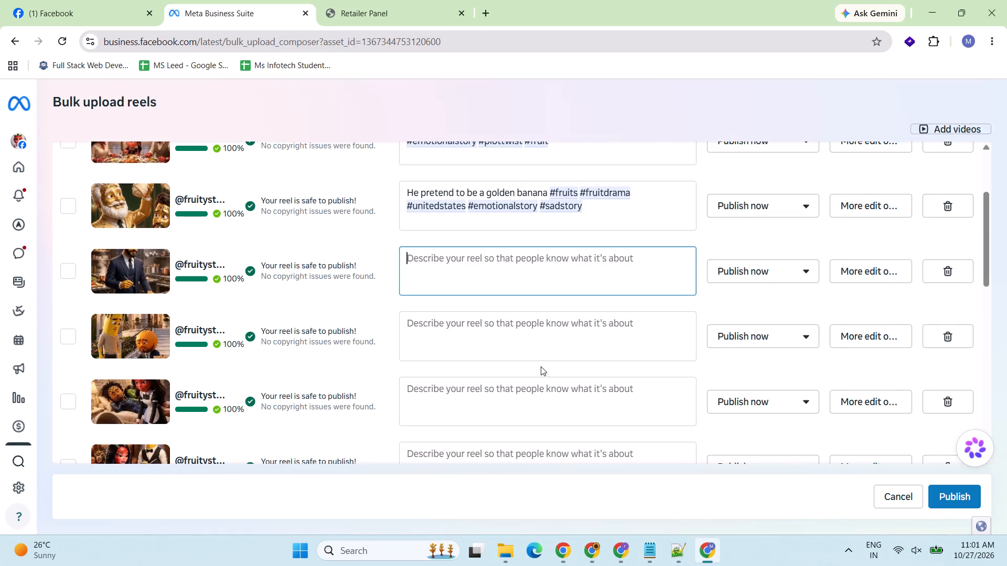
key("ctrl+v")
Copy the matching TikTok caption "The Hunted House Pt 1 #sadstory #emotionalstory #plottwist #fruit #animation" into the fifth reel's description.
left_click(446, 321)
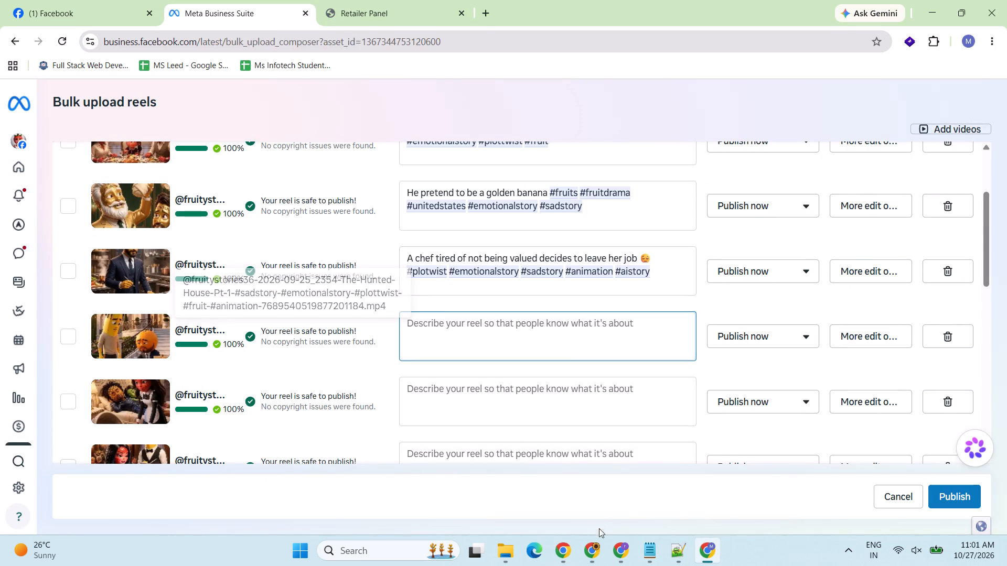
left_click(567, 551)
scroll(861, 355, "up", 2)
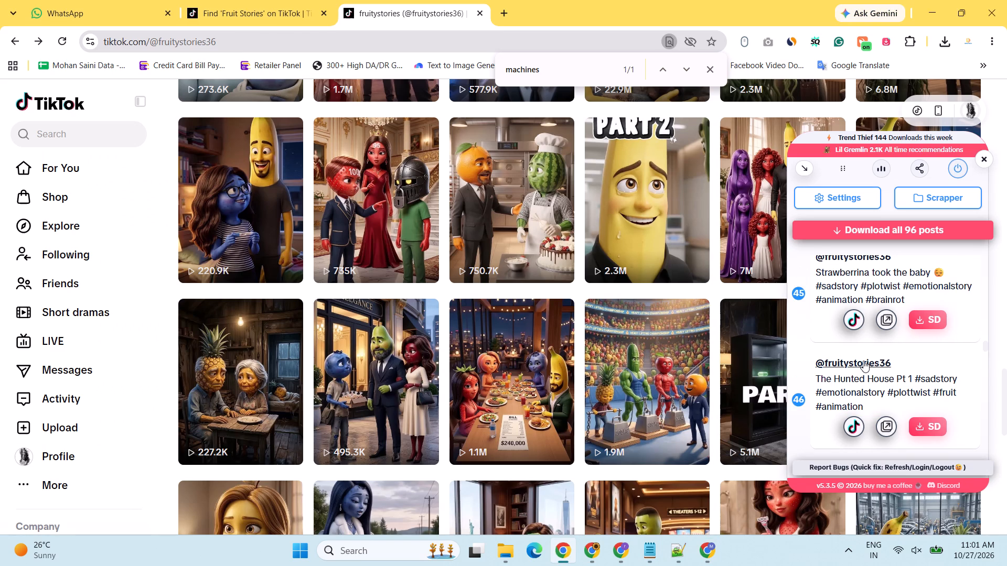
triple_click(854, 380)
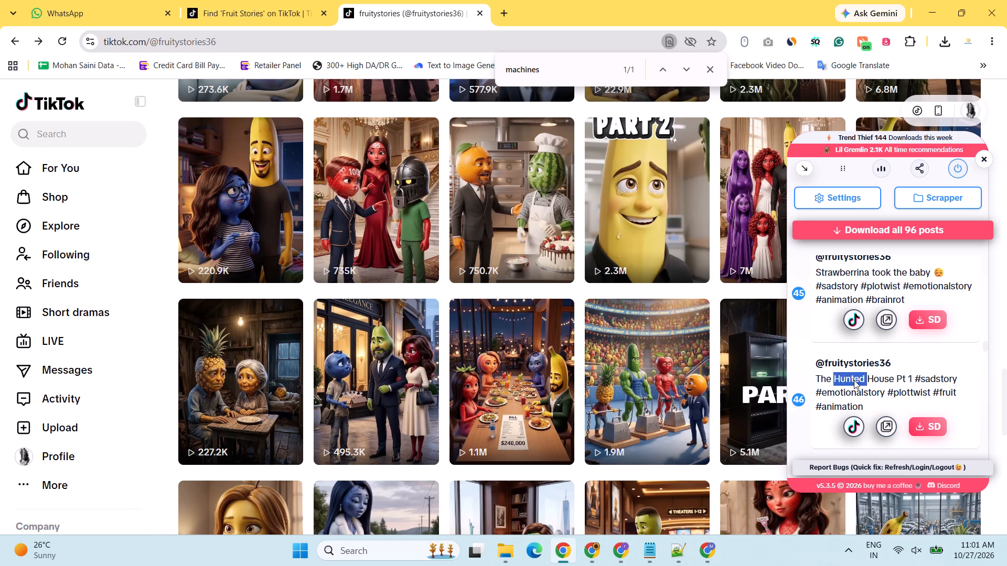
right_click(854, 380)
left_click(657, 226)
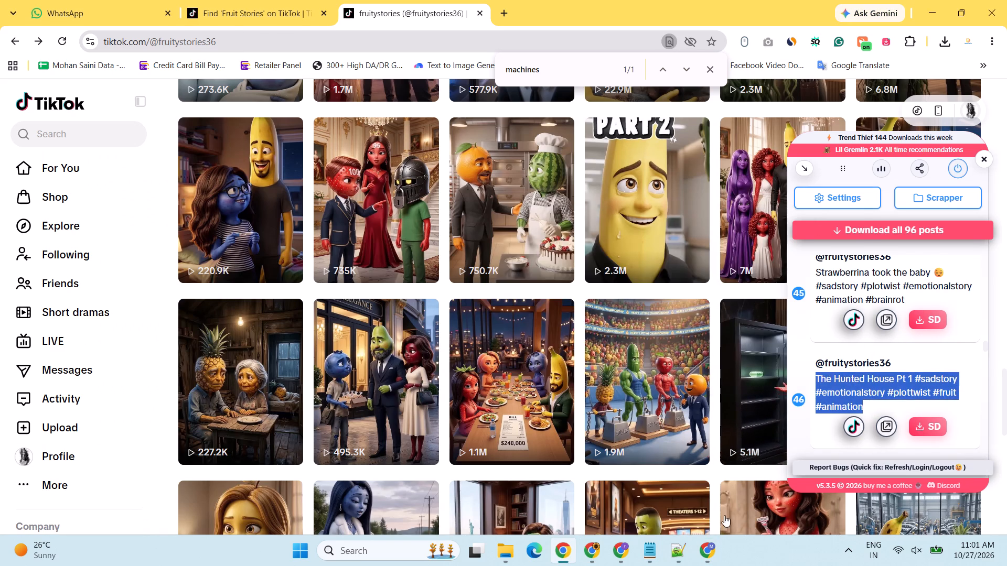
left_click(709, 550)
key("ctrl+v")
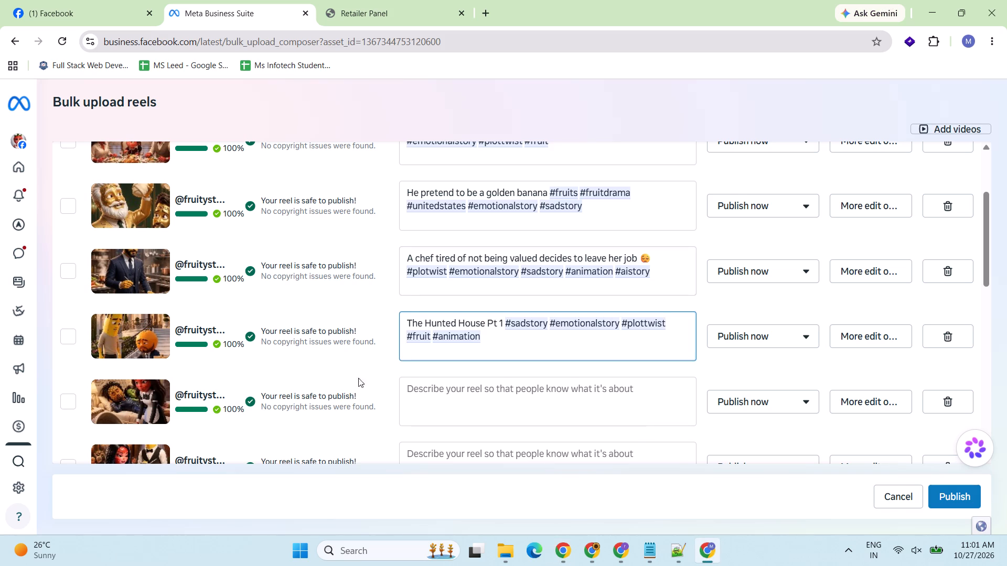
Copy the matching TikTok caption "Strawberrina took the baby #sadstory #plotwist #emotionalstory #animation #brainrot" into the sixth reel's description.
scroll(311, 374, "down", 2)
left_click(272, 246)
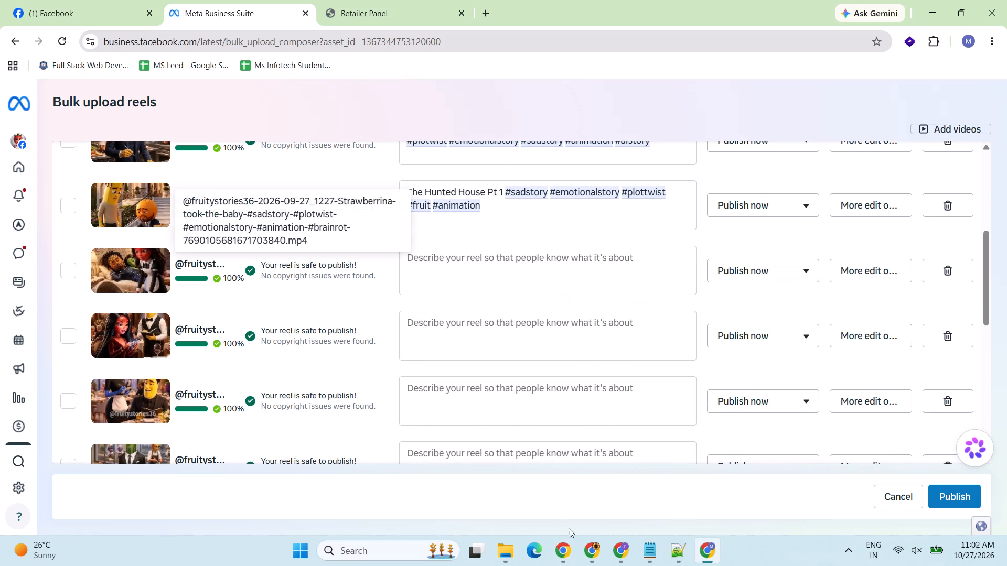
left_click(566, 547)
scroll(870, 344, "up", 1)
triple_click(859, 344)
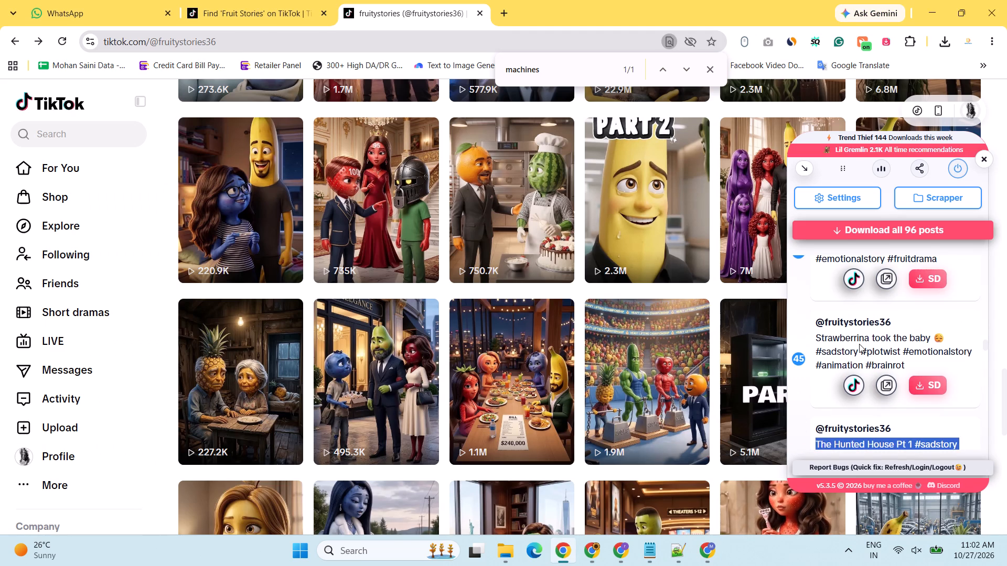
right_click(854, 339)
left_click(756, 352)
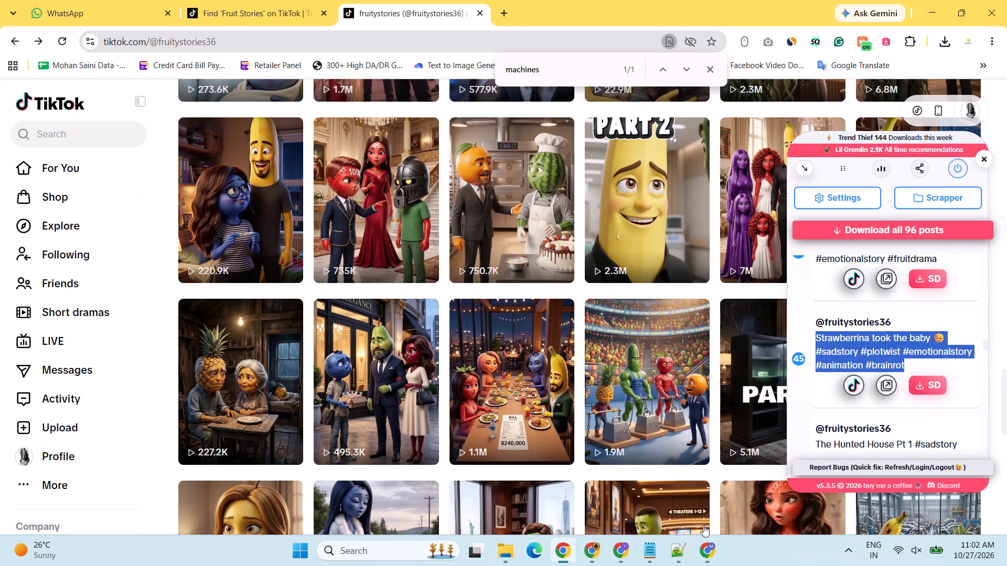
left_click(701, 558)
left_click(451, 265)
key("ctrl+v")
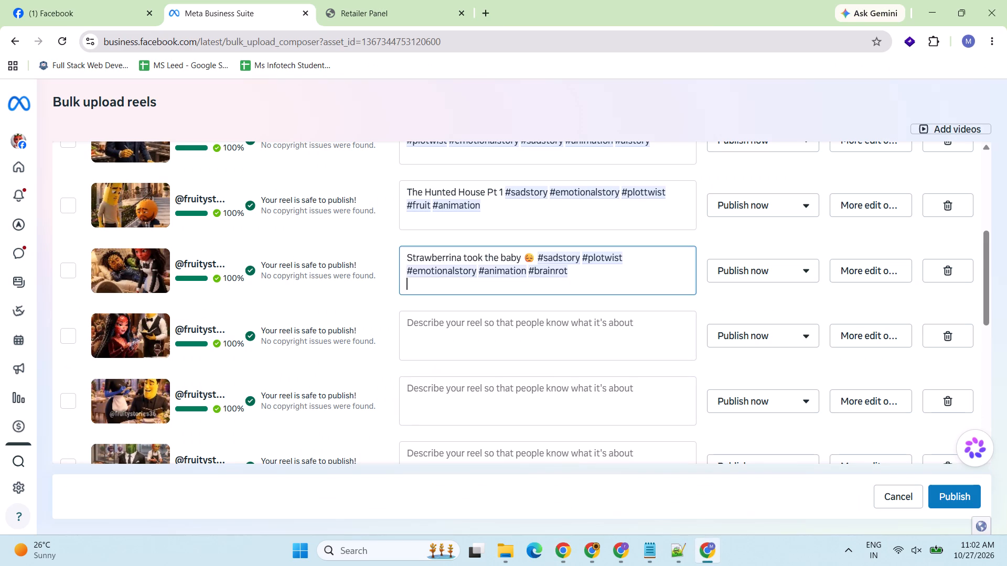
Switch to the browser window with the Google Ads account overview.
left_click(597, 555)
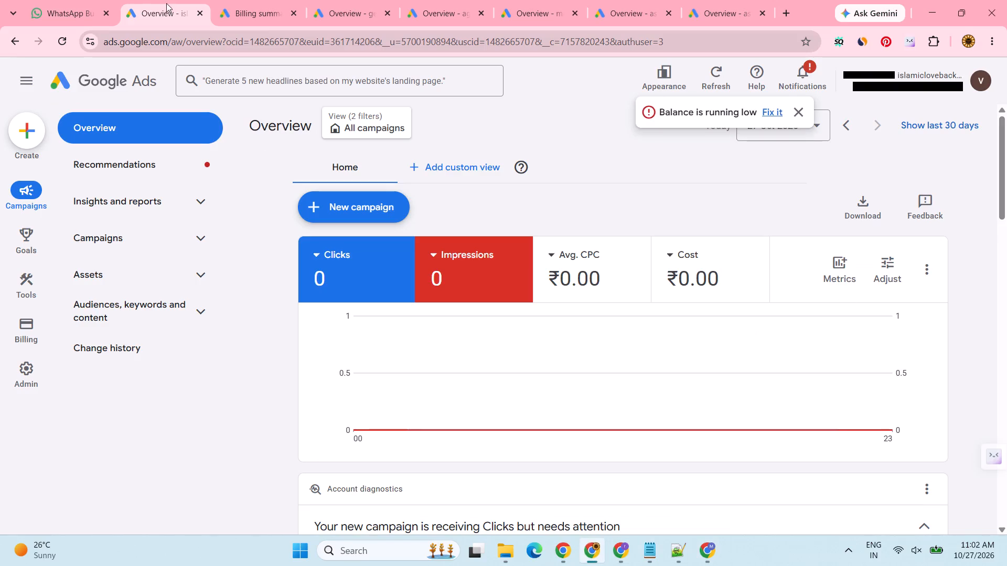